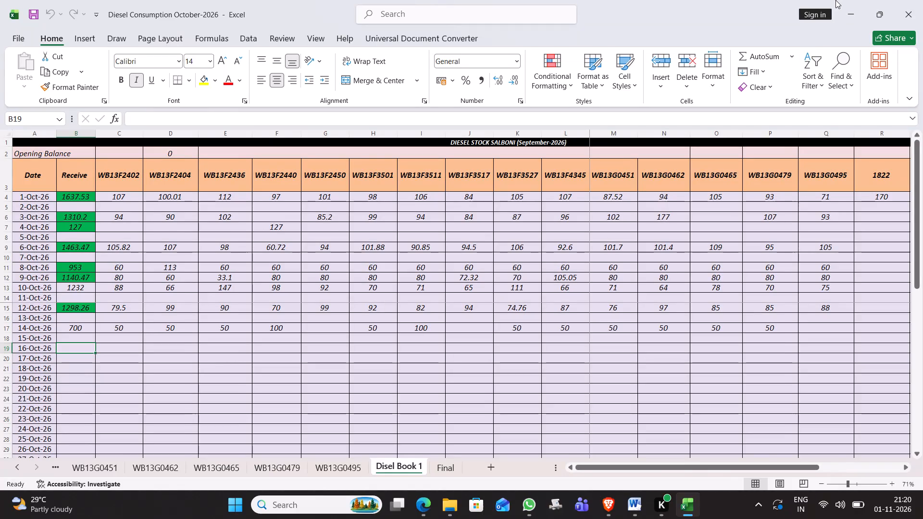
# Enter 1728.7 as the Receive quantity for 15-Oct-26 and set its font colour to Automatic.
pyautogui.press('Up')
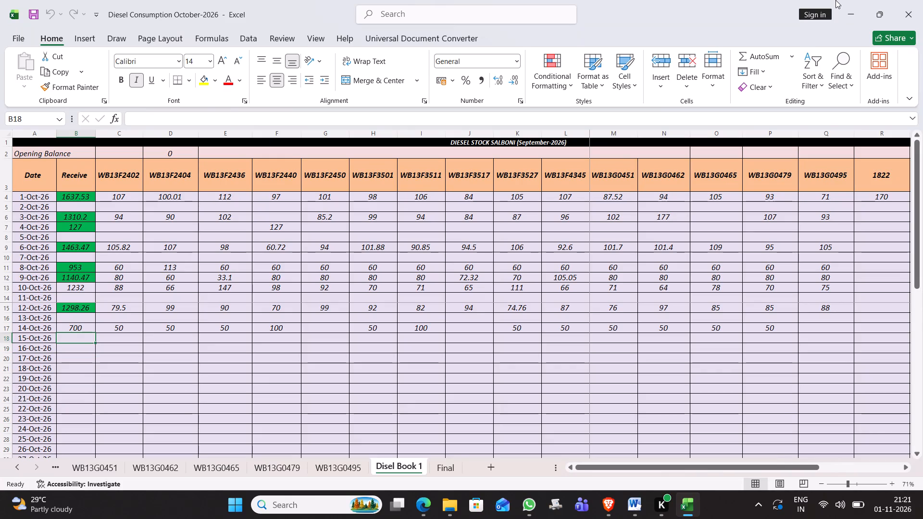
pyautogui.press('2')
pyautogui.press('BackSpace')
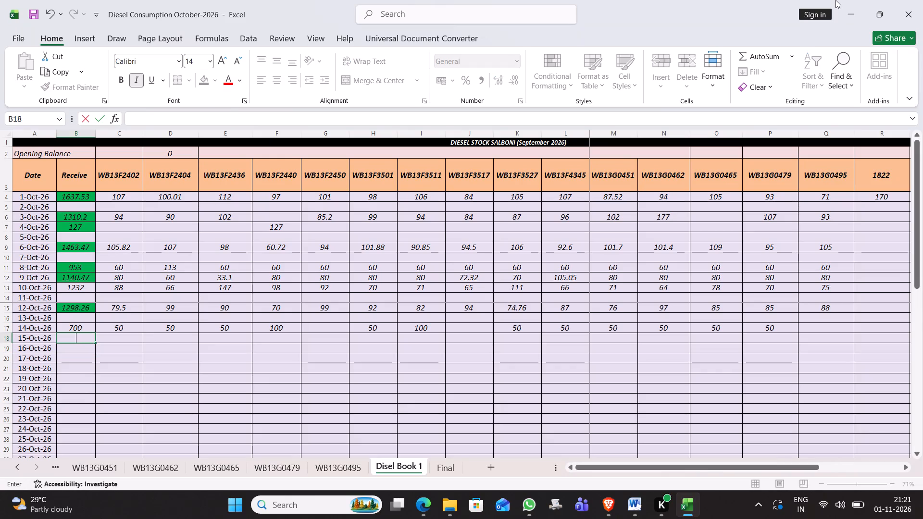
pyautogui.write('17')
pyautogui.write('28.7')
pyautogui.press('Return')
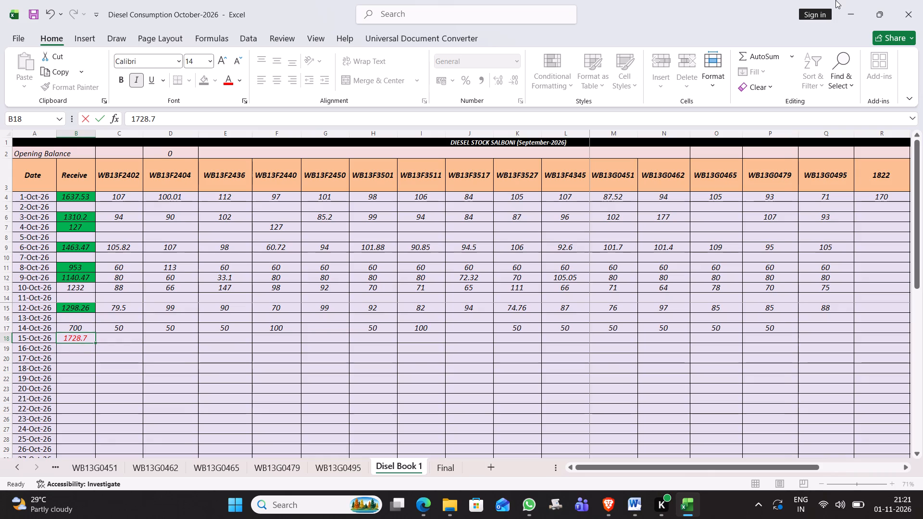
pyautogui.press('Up')
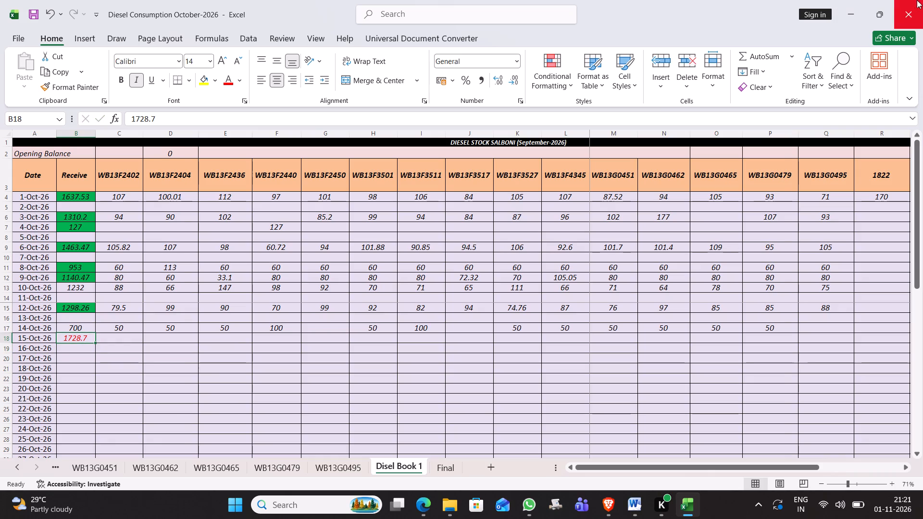
pyautogui.click(238, 80)
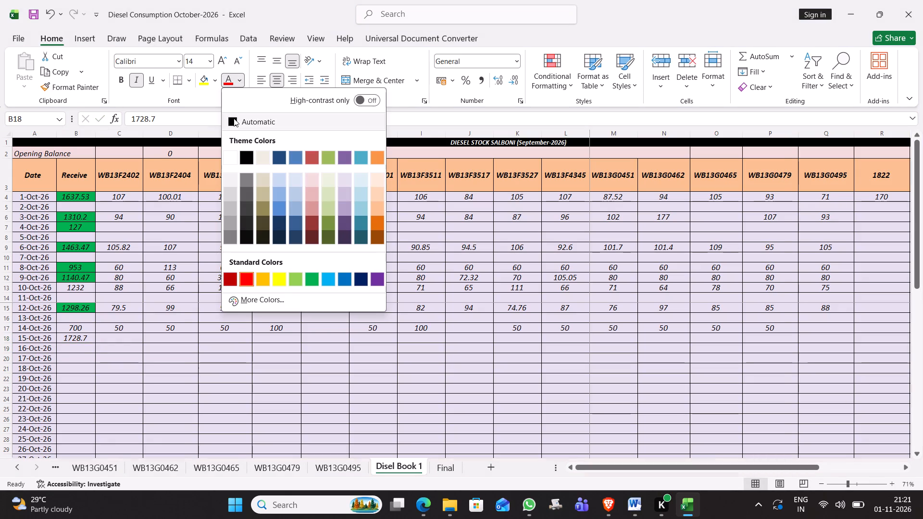
pyautogui.click(234, 118)
pyautogui.click(115, 342)
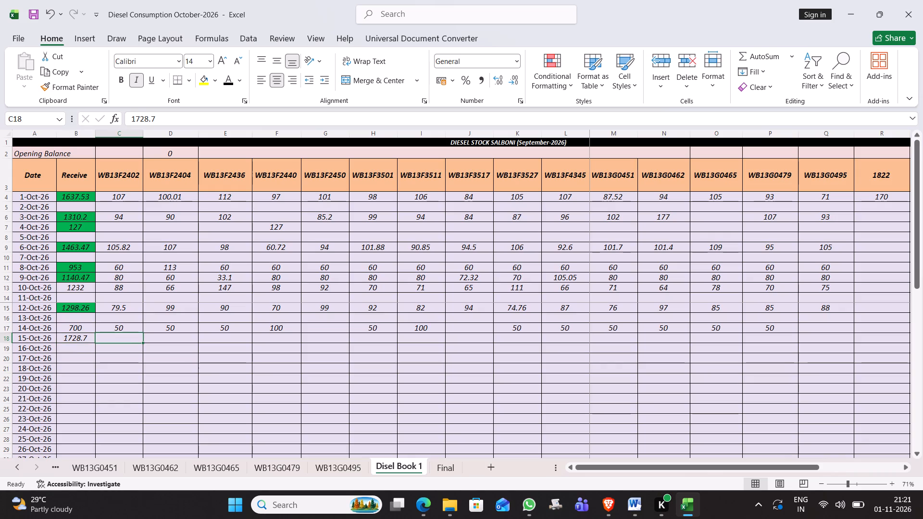
pyautogui.write('124')
pyautogui.press('Right')
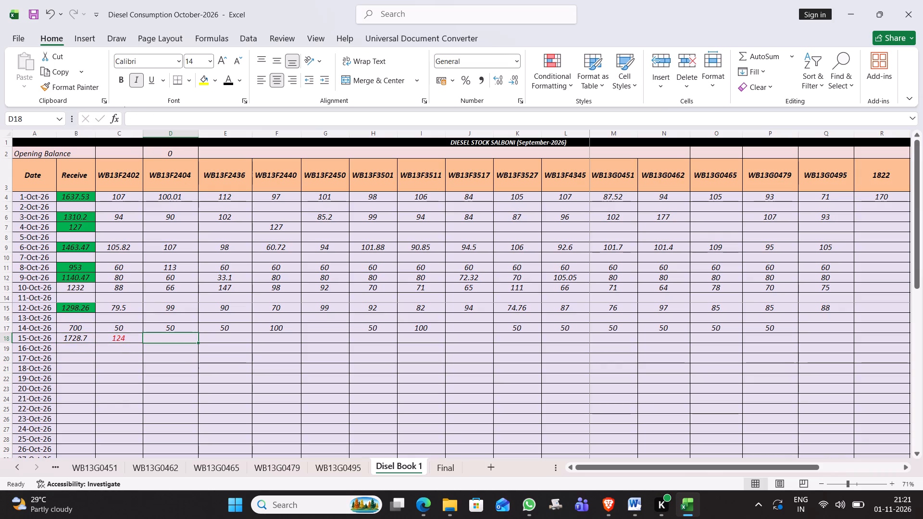
pyautogui.press('Left')
pyautogui.click(227, 78)
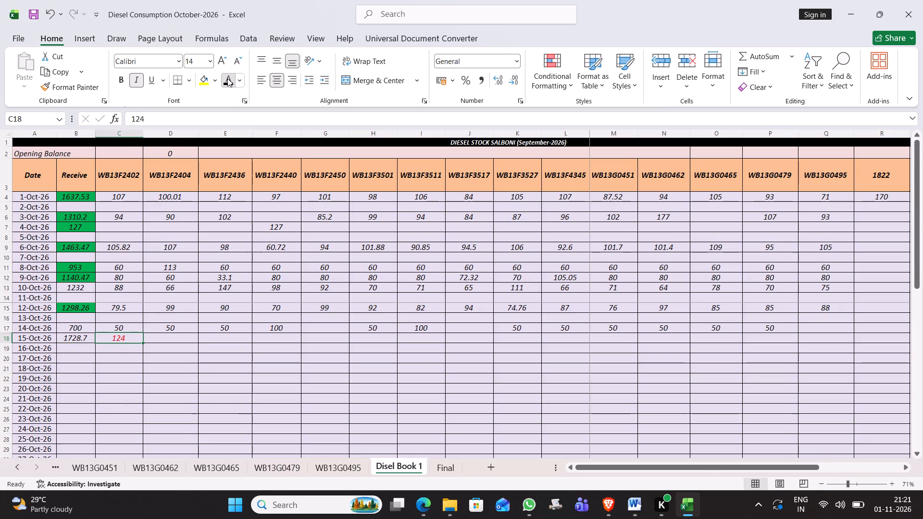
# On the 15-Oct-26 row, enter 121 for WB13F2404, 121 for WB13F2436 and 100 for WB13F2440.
pyautogui.press('Right')
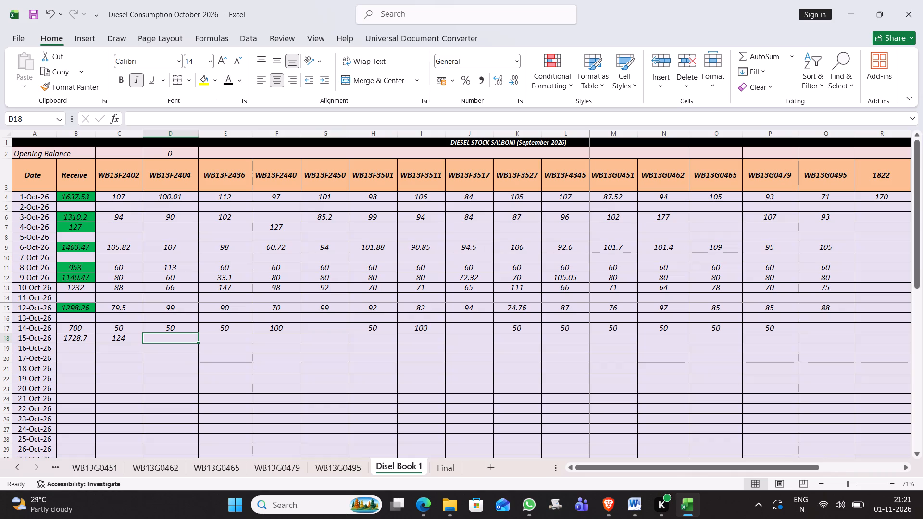
pyautogui.write('121')
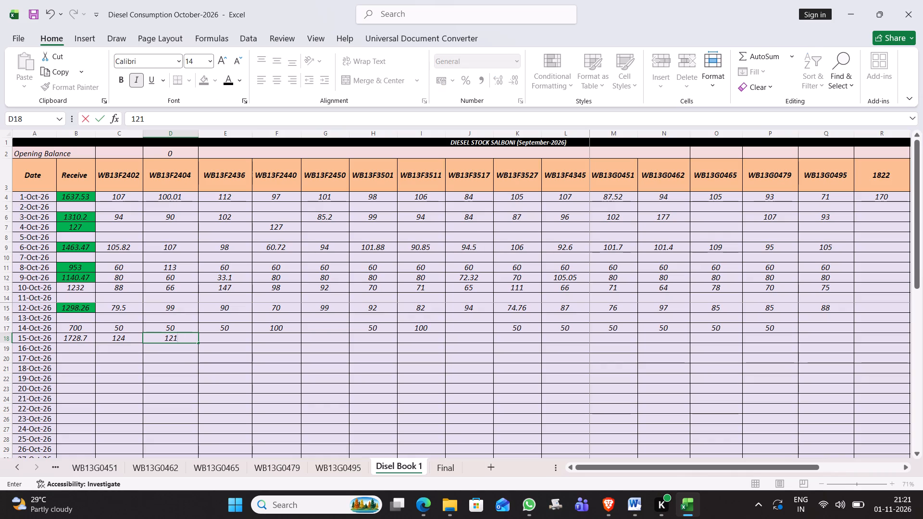
pyautogui.press('Right')
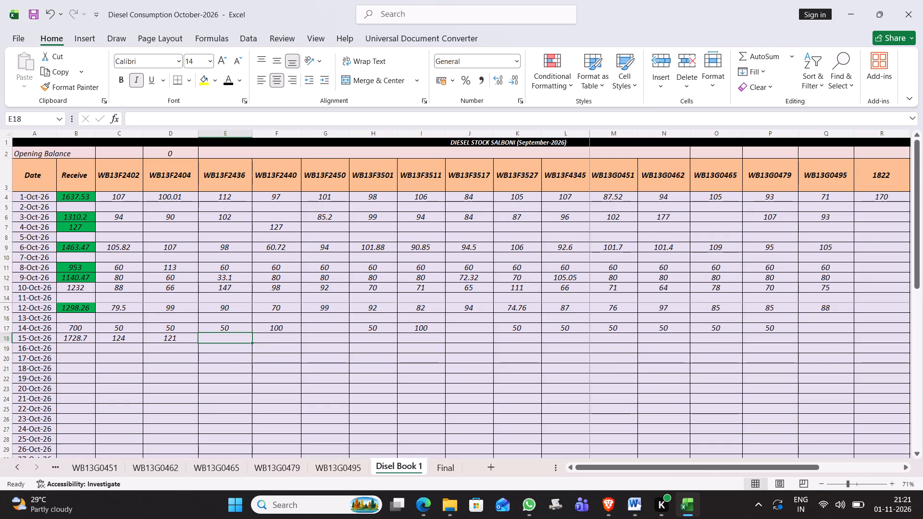
pyautogui.write('121')
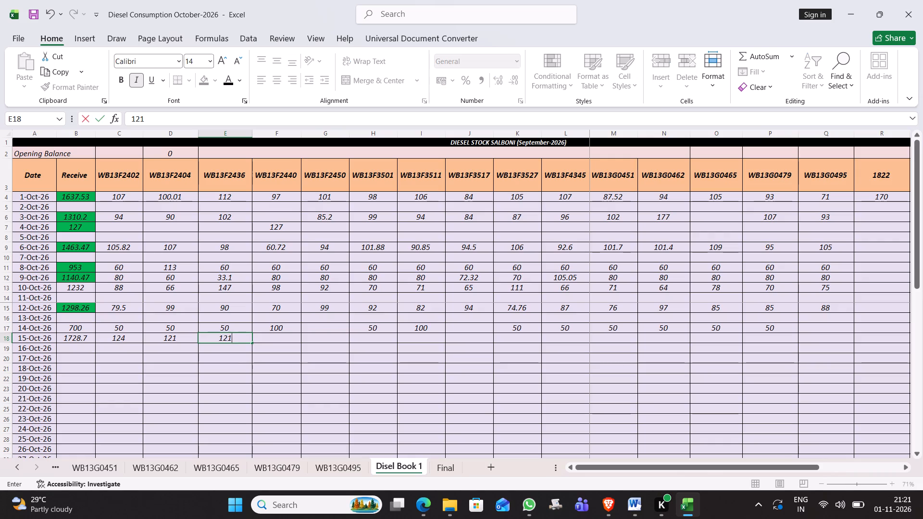
pyautogui.press('Right')
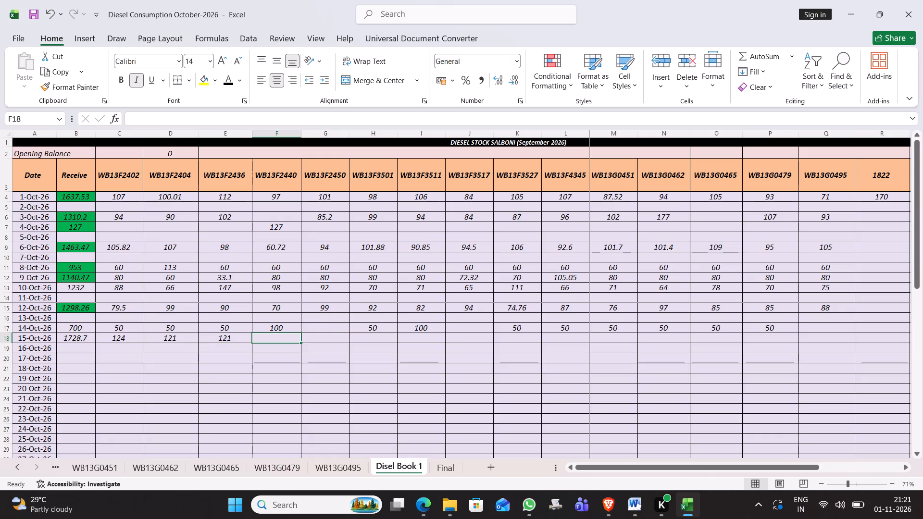
pyautogui.write('100')
pyautogui.press('Right')
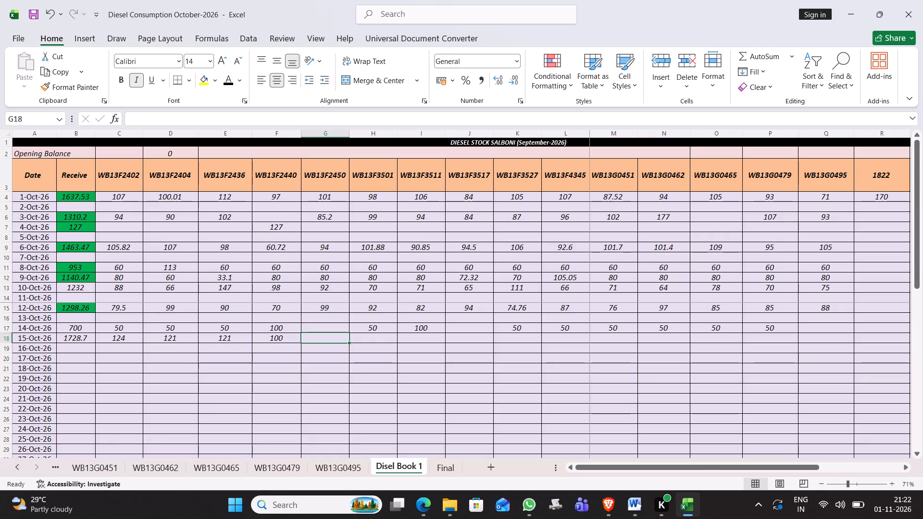
pyautogui.write('155')
pyautogui.press('Right')
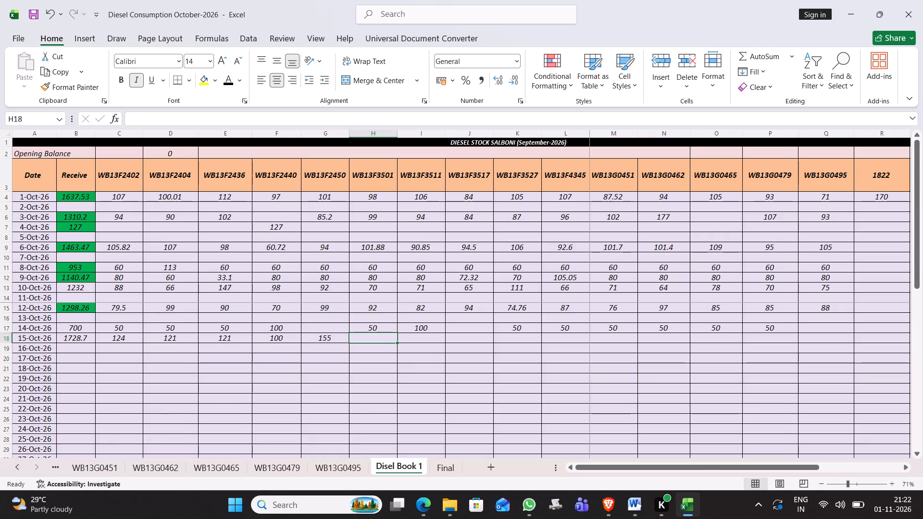
pyautogui.write('104')
pyautogui.press('Right')
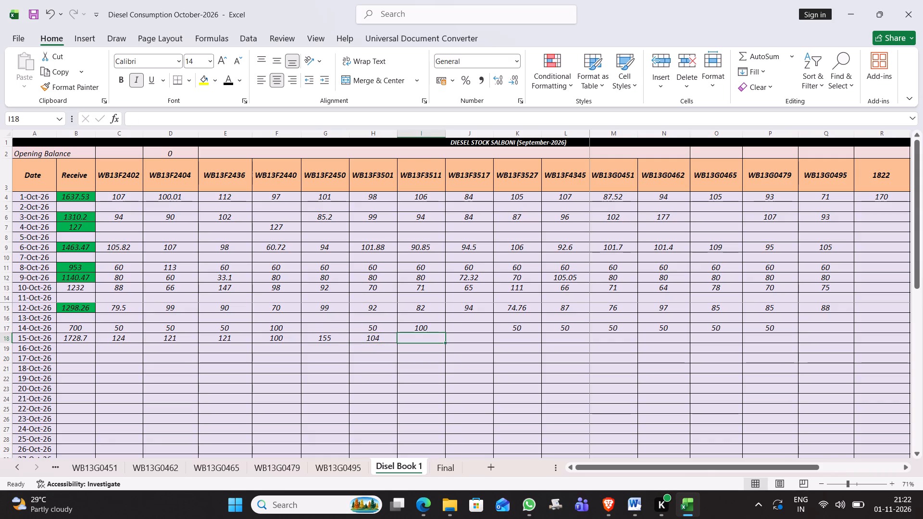
pyautogui.write('53')
pyautogui.press('Right')
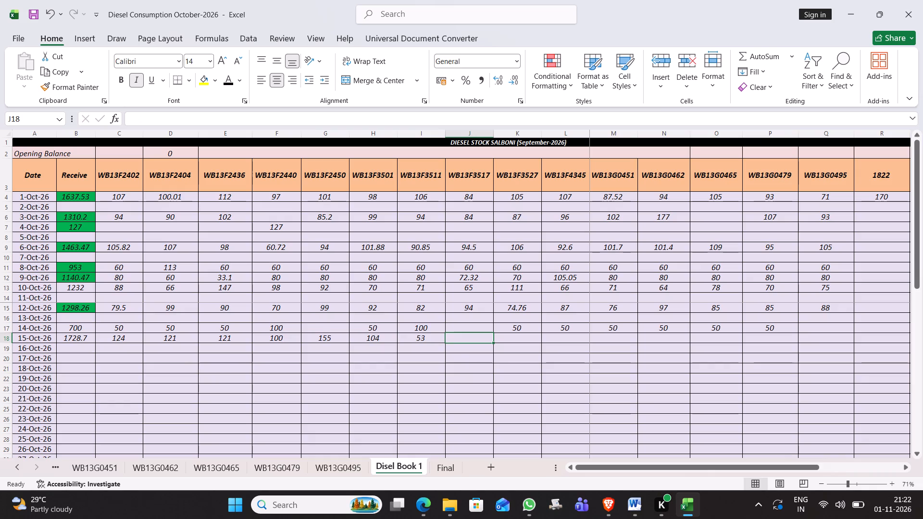
pyautogui.write('164')
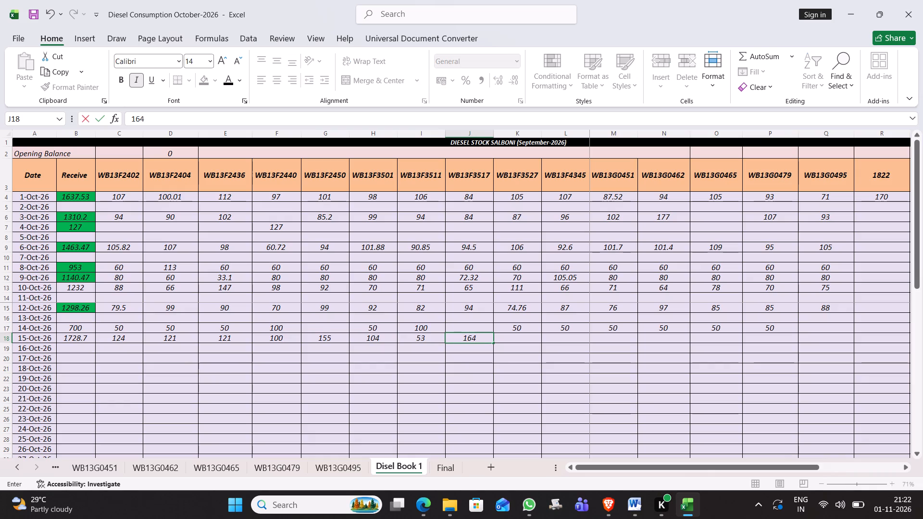
pyautogui.press('Right')
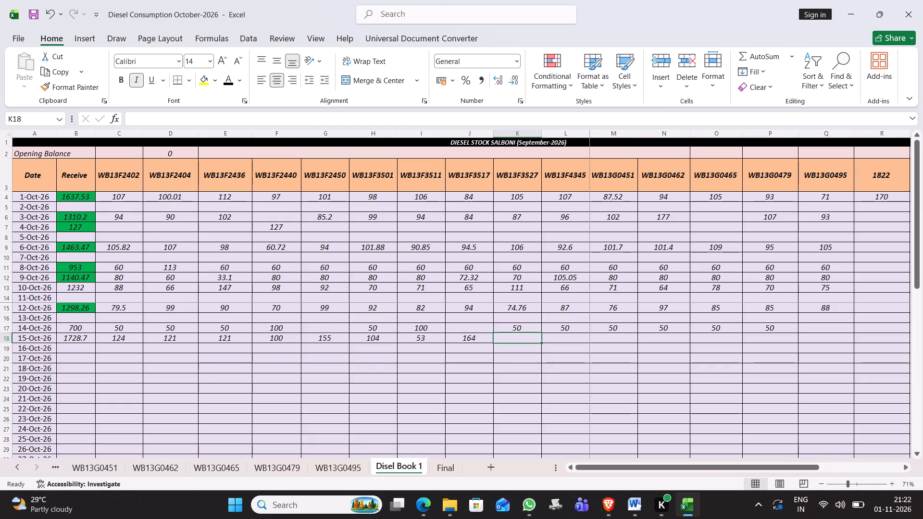
pyautogui.write('127')
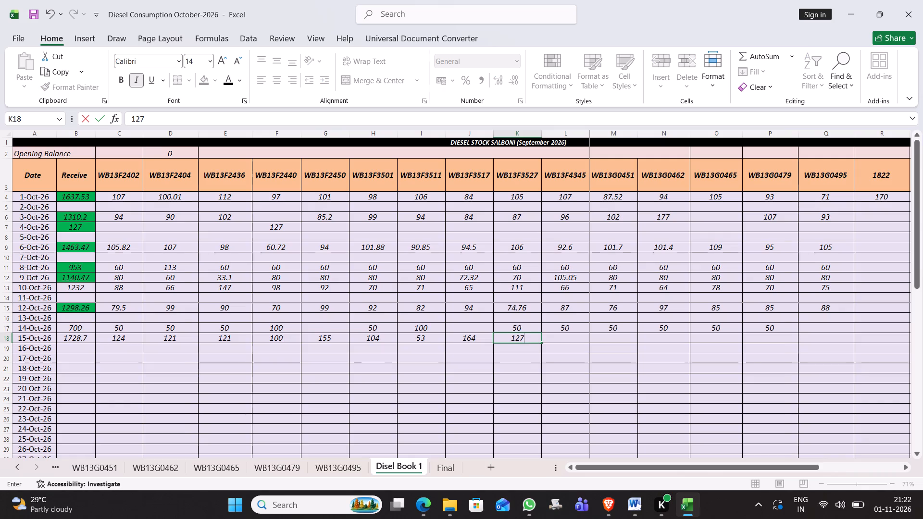
pyautogui.press('BackSpace')
pyautogui.press('9')
pyautogui.press('Right')
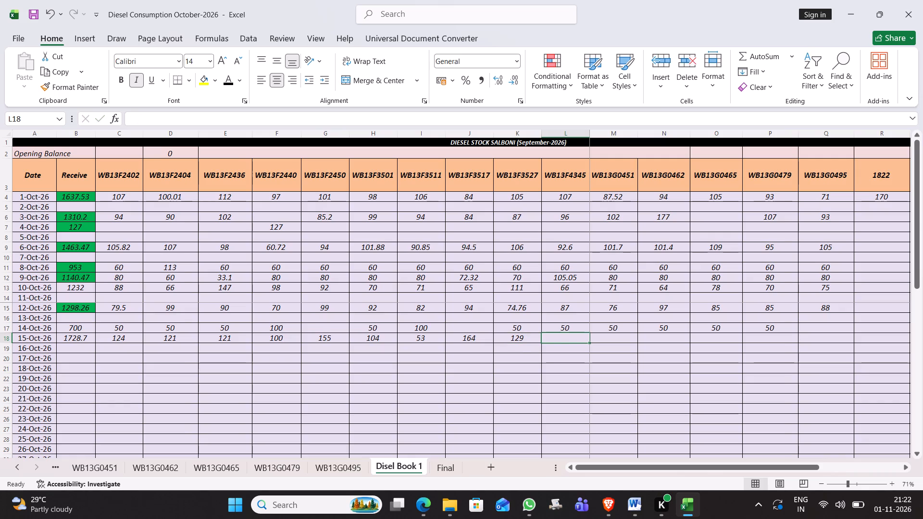
pyautogui.write('94')
pyautogui.press('Right')
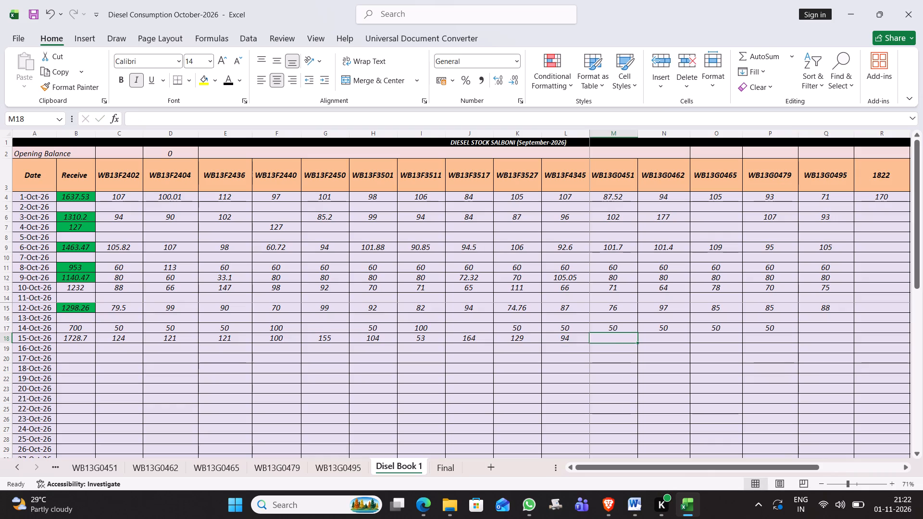
pyautogui.write('113.7')
pyautogui.press('Right')
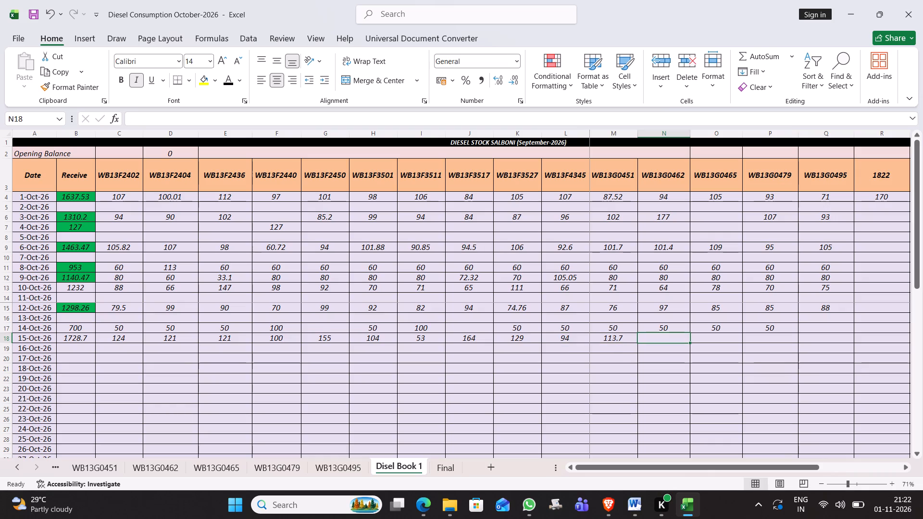
pyautogui.write('108')
pyautogui.press('Right')
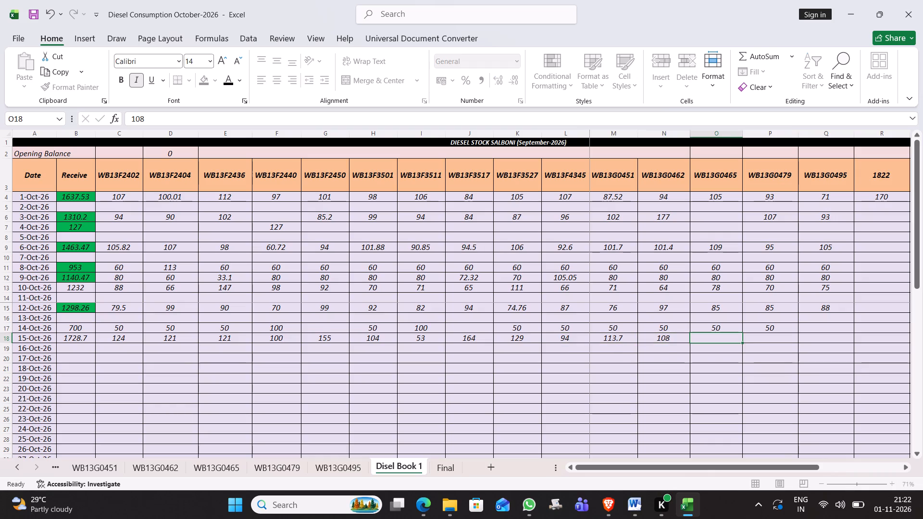
pyautogui.write('107')
pyautogui.press('Right')
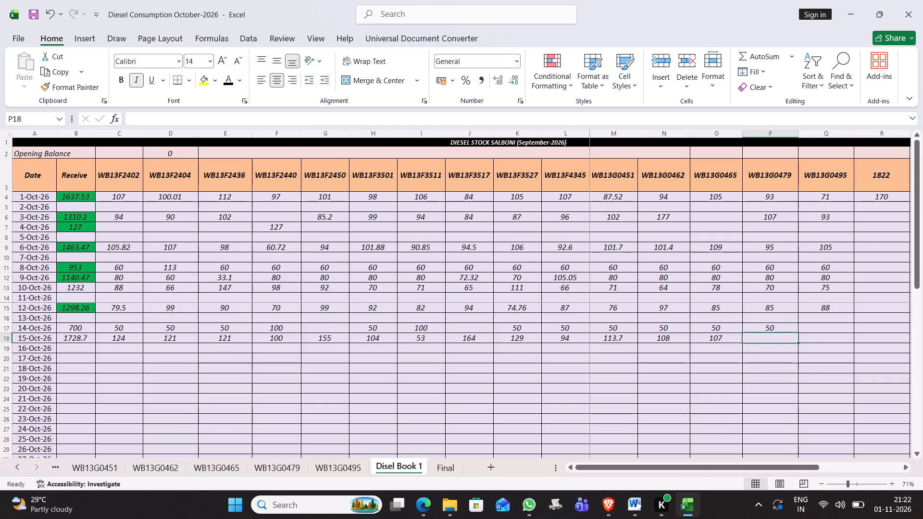
pyautogui.write('98')
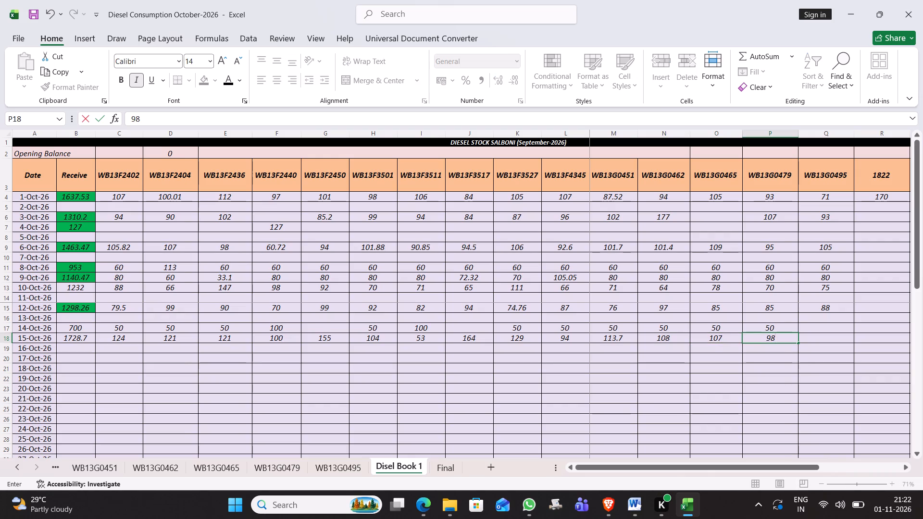
pyautogui.press('Right')
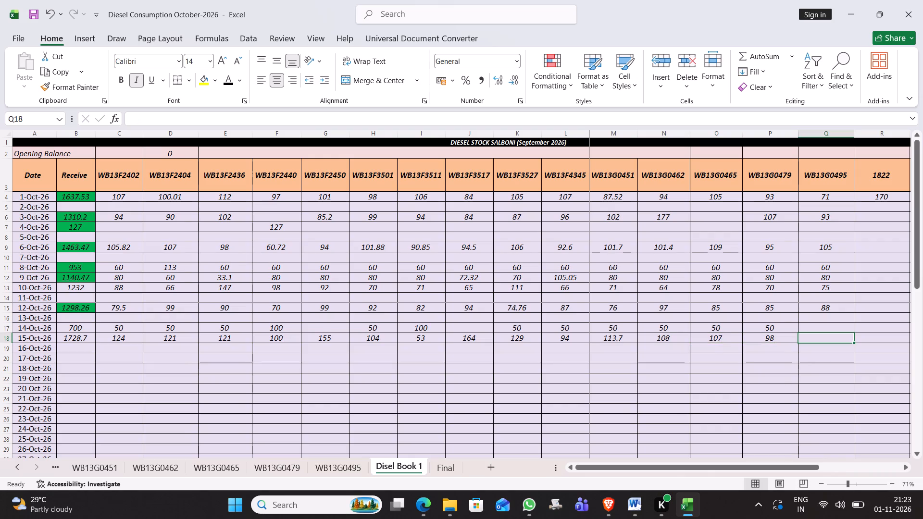
pyautogui.write('137')
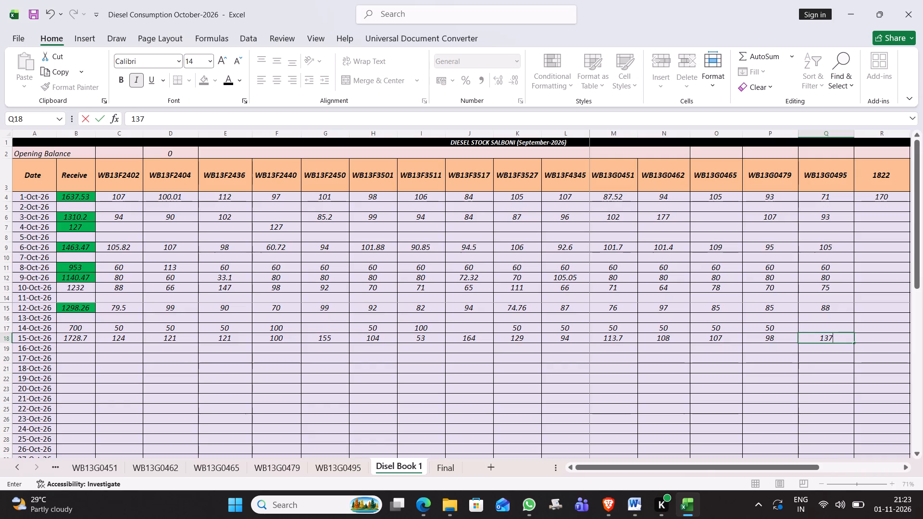
pyautogui.press('Return')
pyautogui.press('Up')
pyautogui.press('Right')
pyautogui.press('Right')
pyautogui.press('Right')
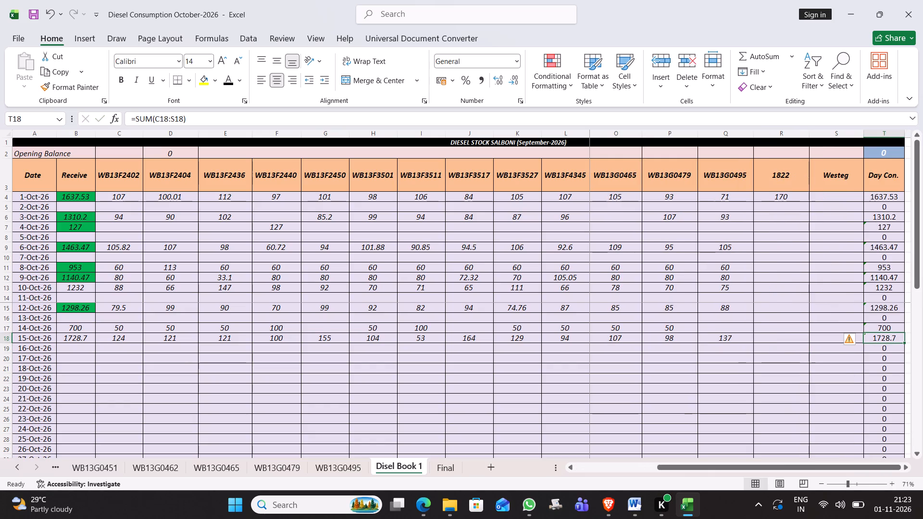
pyautogui.hscroll(3, 126, 344)
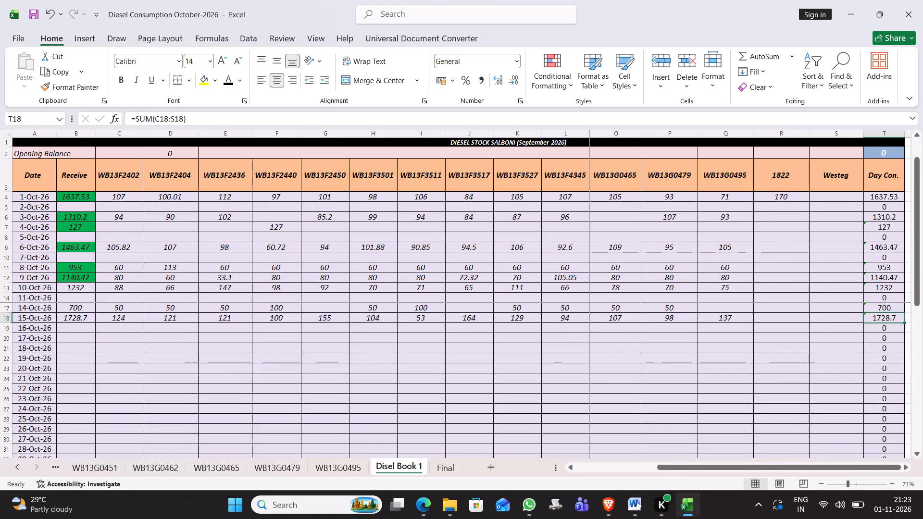
# Select the Receive cell for 16-Oct-26.
pyautogui.click(85, 328)
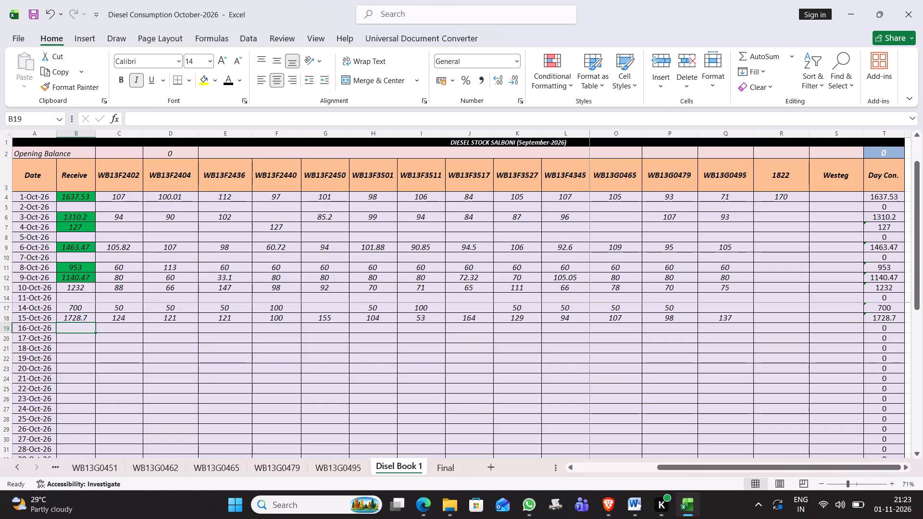
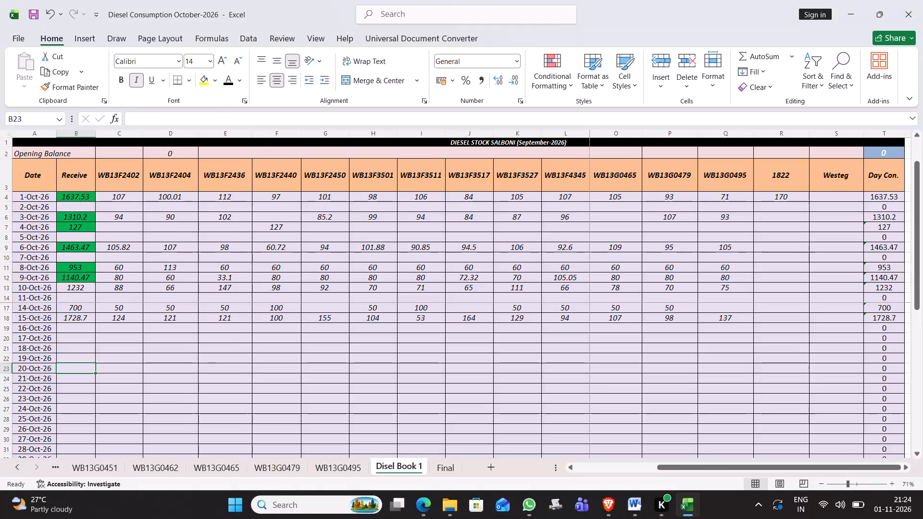
# On the 20-Oct-26 row, enter 115 as the consumption for WB13F2404.
pyautogui.press('Right')
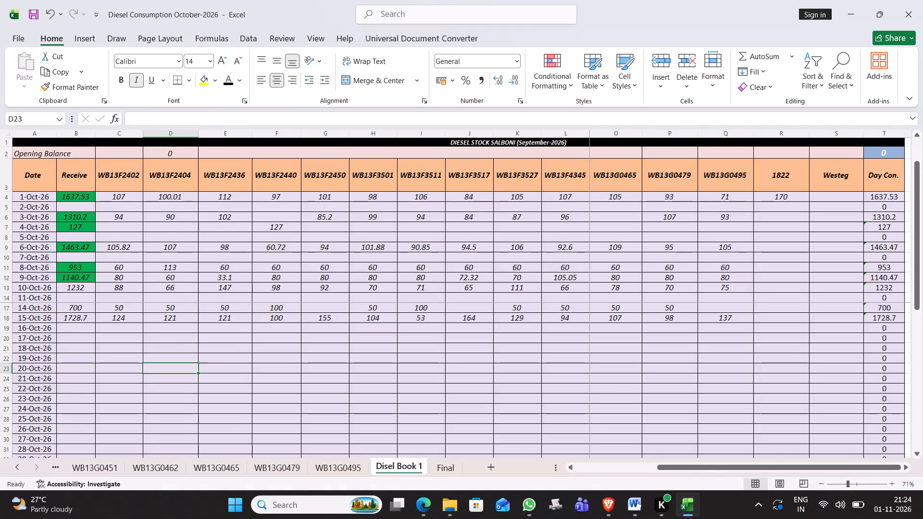
pyautogui.write('115')
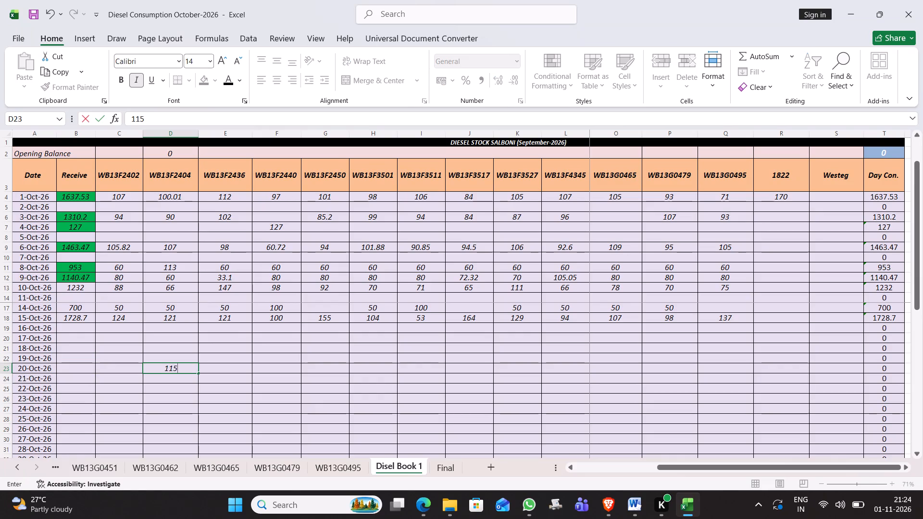
pyautogui.press('Right')
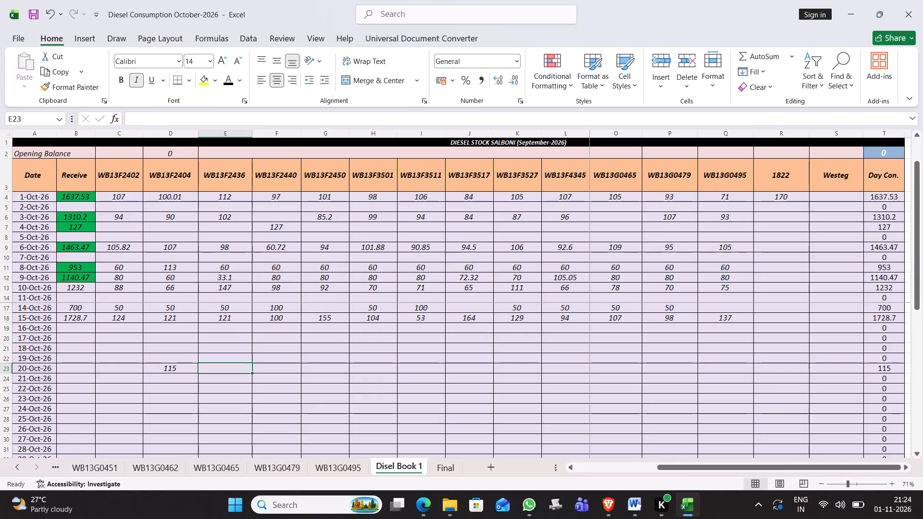
pyautogui.press('Right')
pyautogui.press('Right')
pyautogui.press('Right')
pyautogui.press('Right')
pyautogui.press('Right')
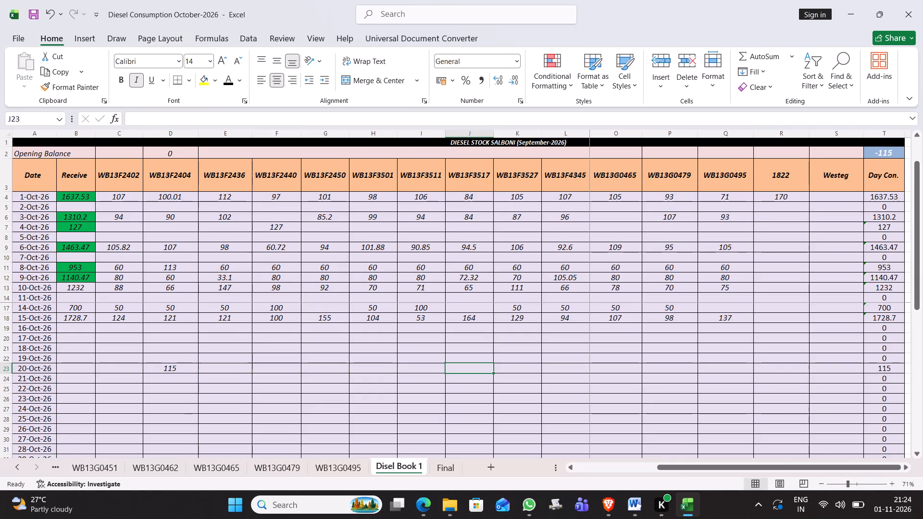
pyautogui.press('Right')
pyautogui.press('Right')
pyautogui.press('Right')
pyautogui.press('Right')
pyautogui.press('Right')
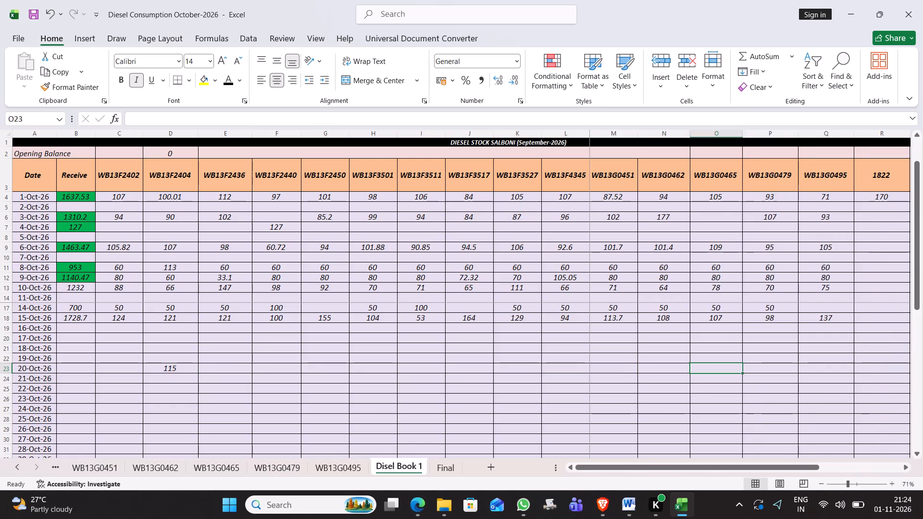
pyautogui.press('Right')
pyautogui.press('Left')
pyautogui.press('Left')
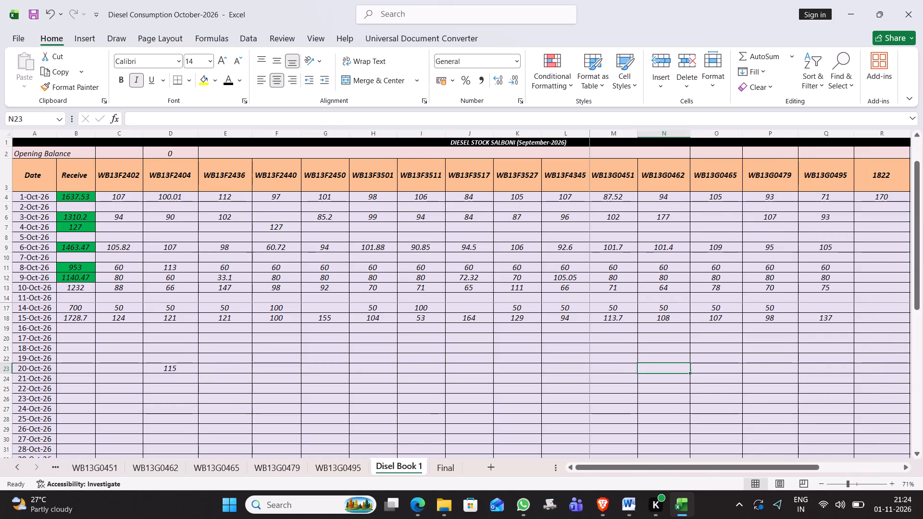
pyautogui.press('Left')
pyautogui.press('Right')
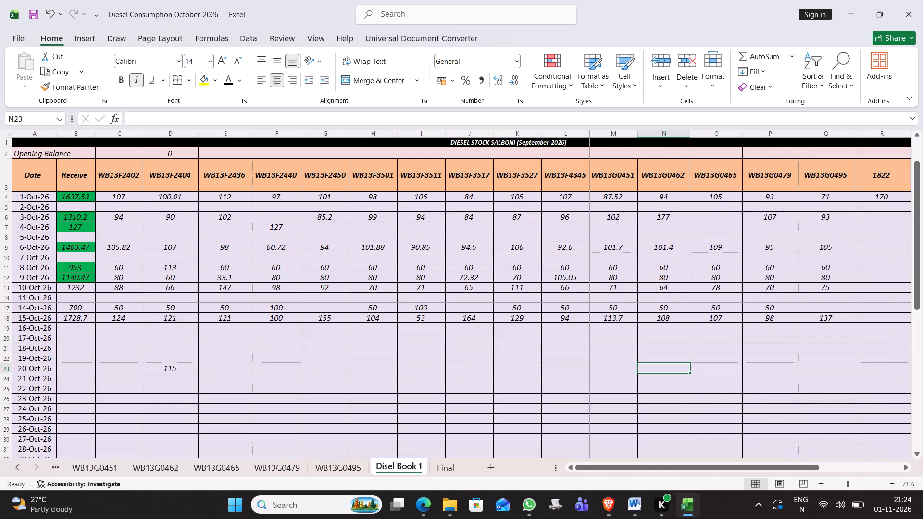
pyautogui.write('63')
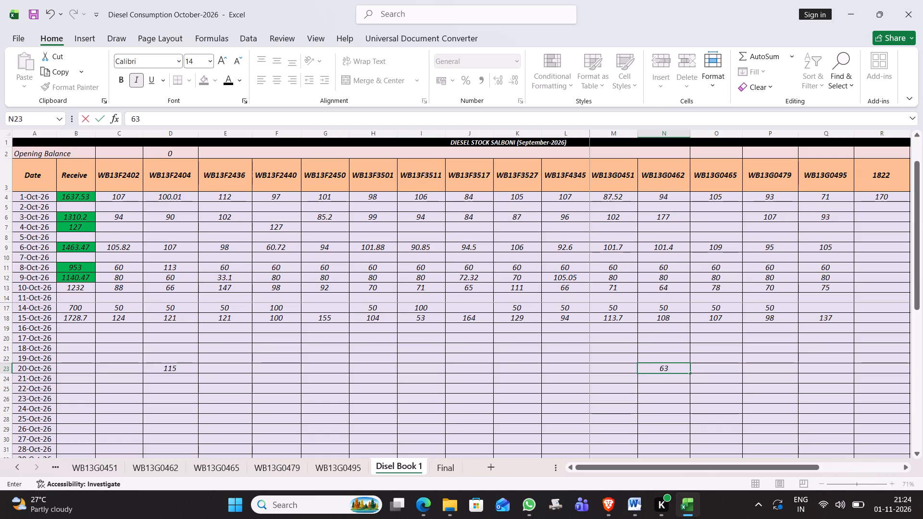
pyautogui.press('Right')
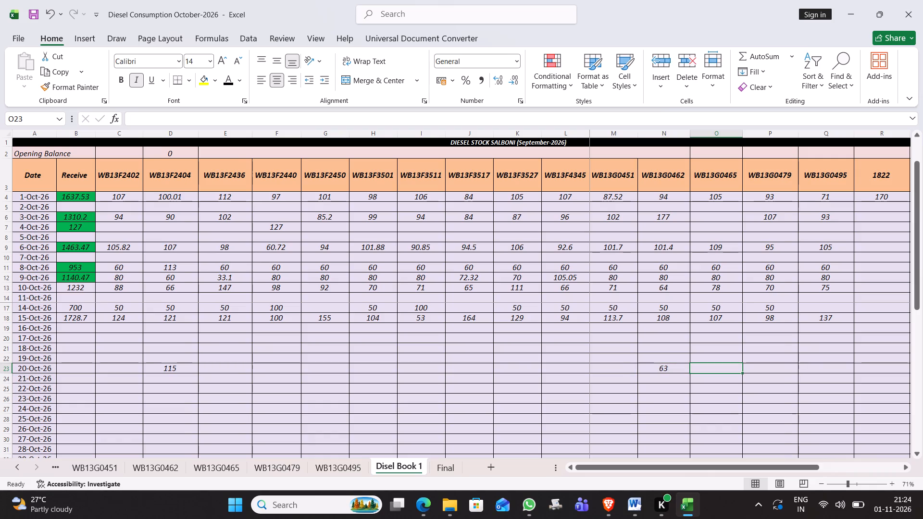
pyautogui.press('Left')
pyautogui.press('Left')
pyautogui.press('Left')
pyautogui.press('Left')
pyautogui.press('Left')
pyautogui.press('Left')
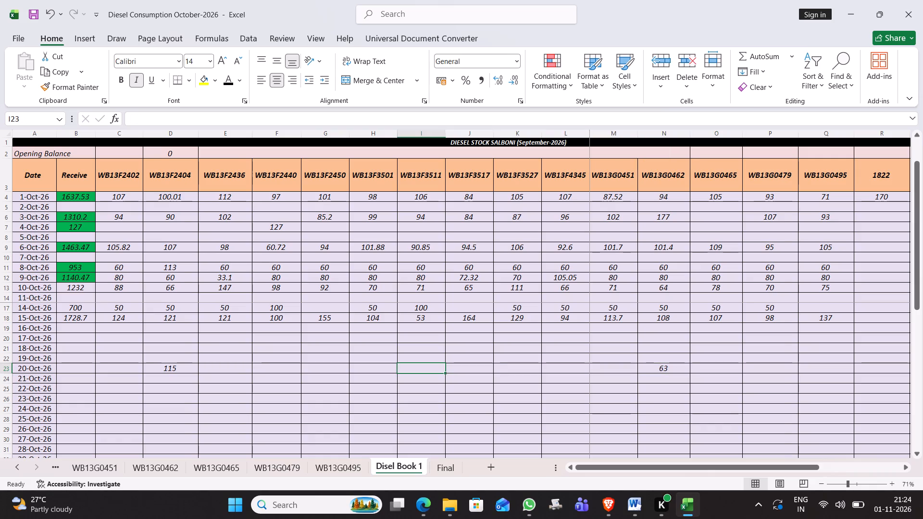
pyautogui.press('Right')
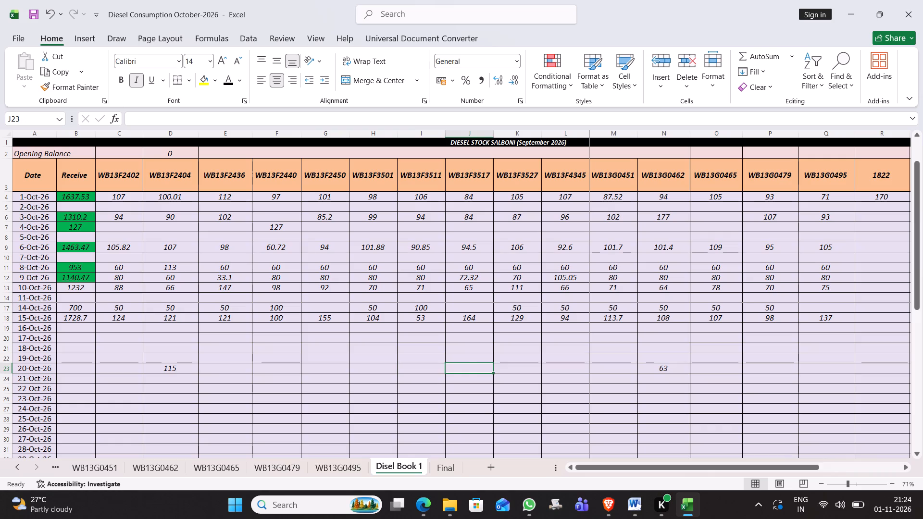
pyautogui.write('159')
pyautogui.press('Right')
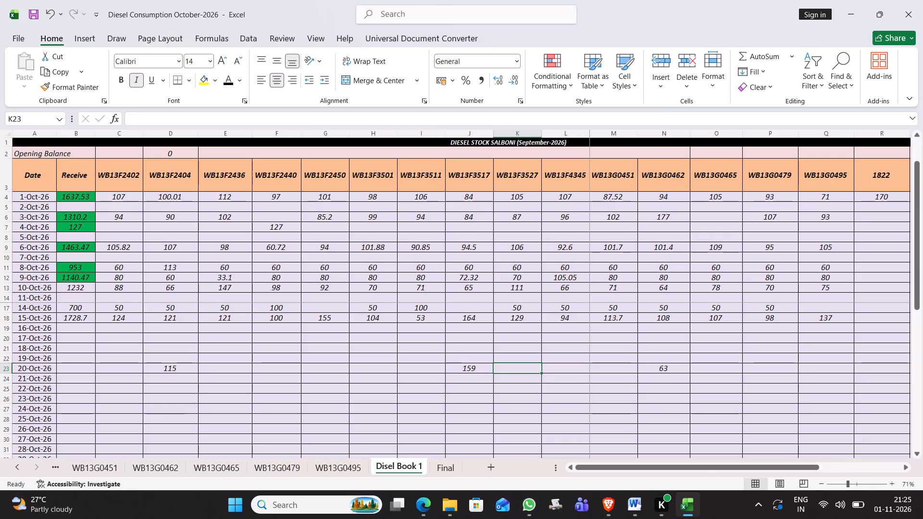
pyautogui.write('162')
pyautogui.press('Right')
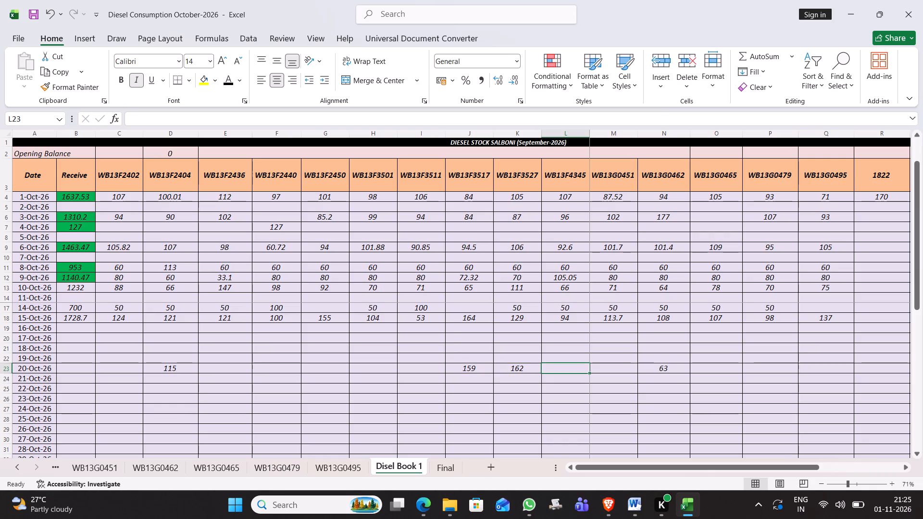
pyautogui.press('Left')
pyautogui.press('Left')
pyautogui.press('Left')
pyautogui.press('Left')
pyautogui.press('Left')
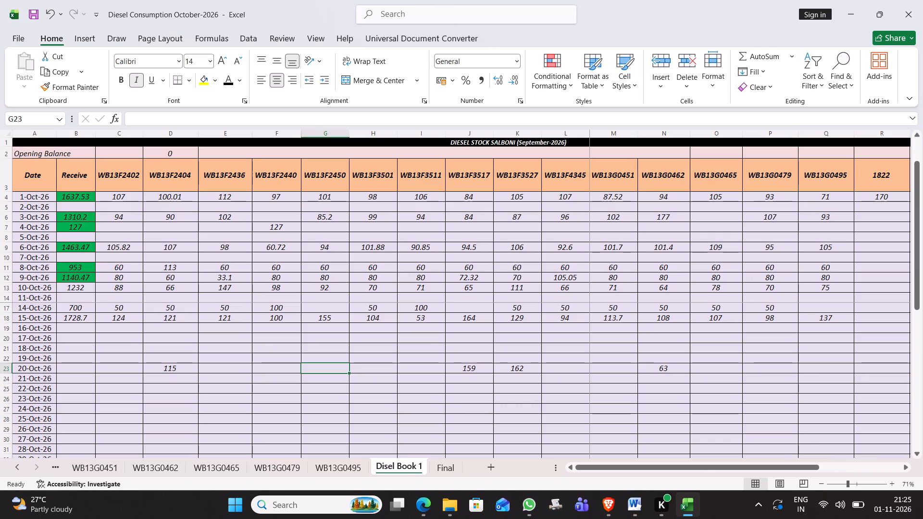
pyautogui.write('111')
pyautogui.press('Return')
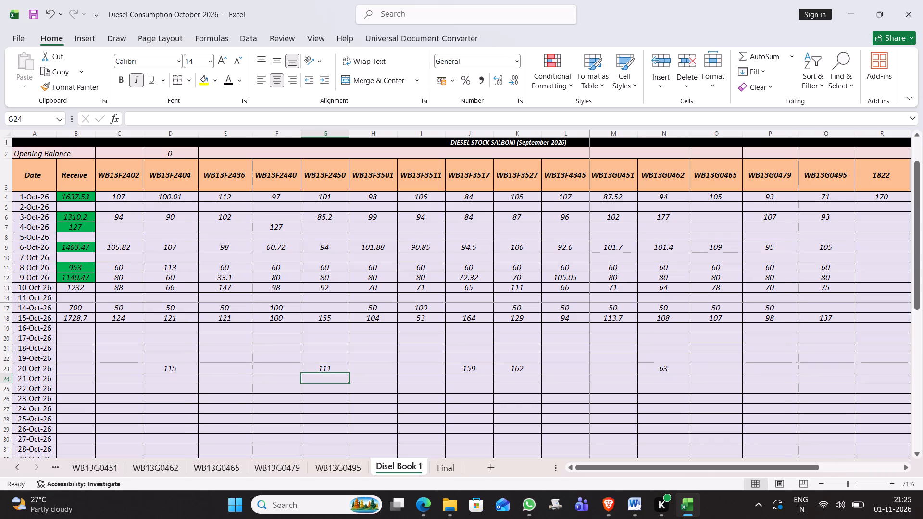
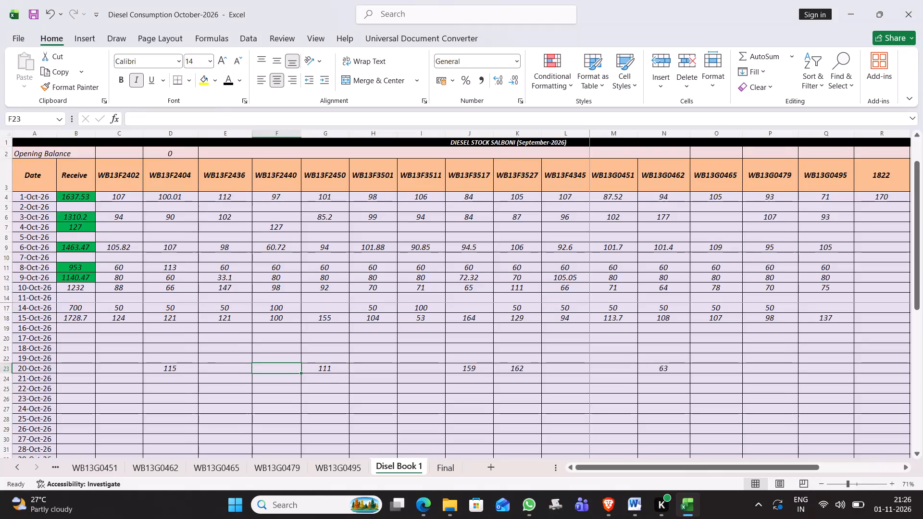
pyautogui.write('61')
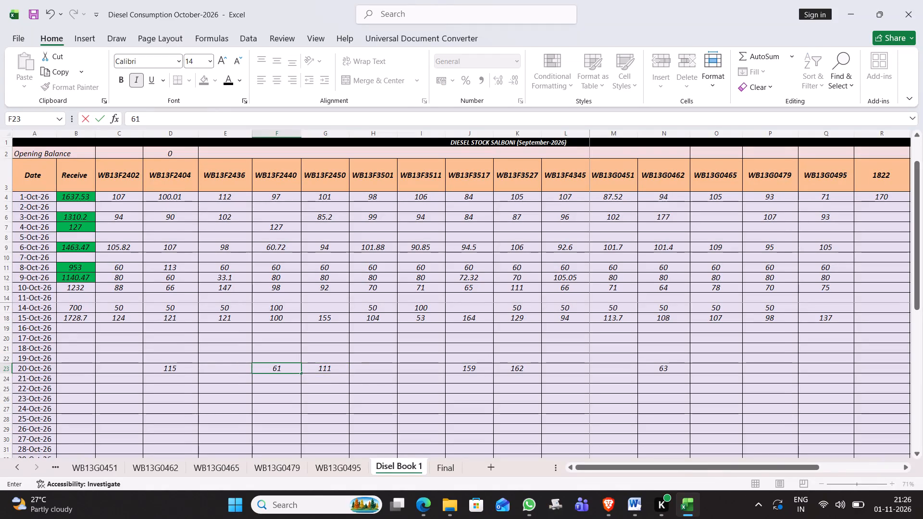
pyautogui.press('Right')
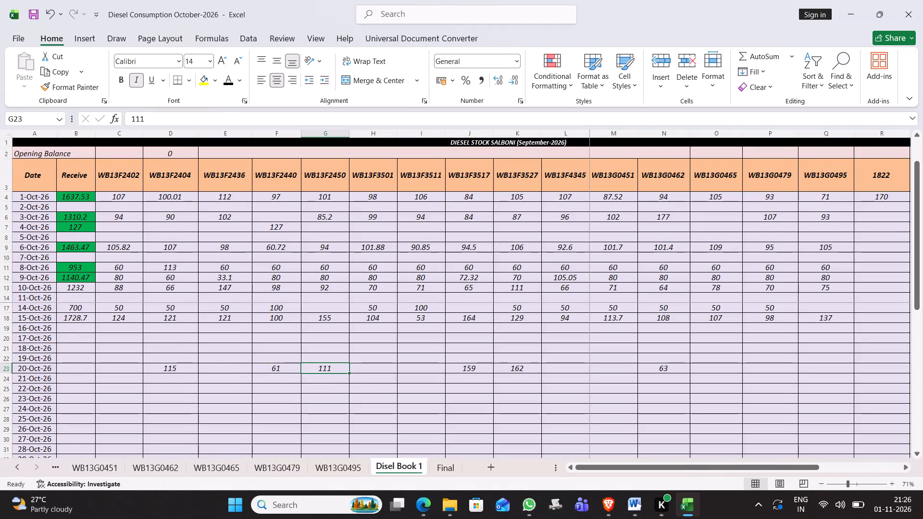
pyautogui.press('Right')
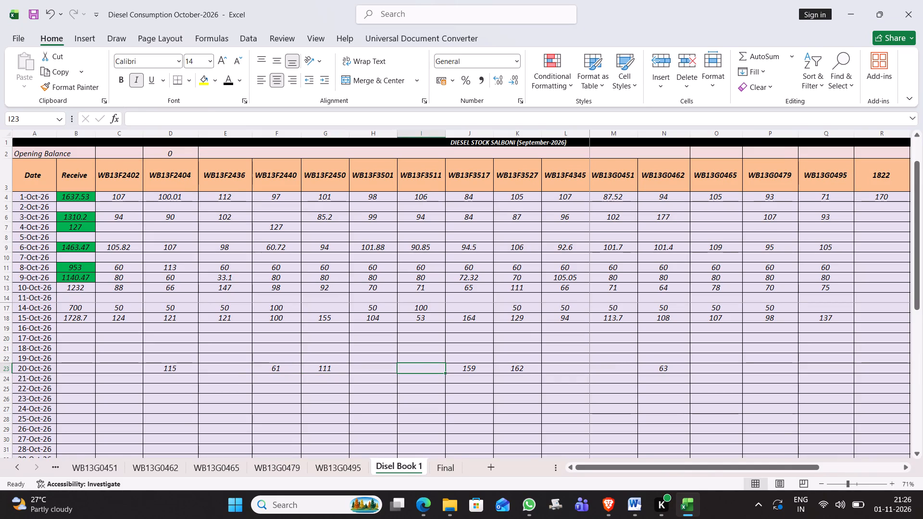
pyautogui.write('77')
pyautogui.press('Right')
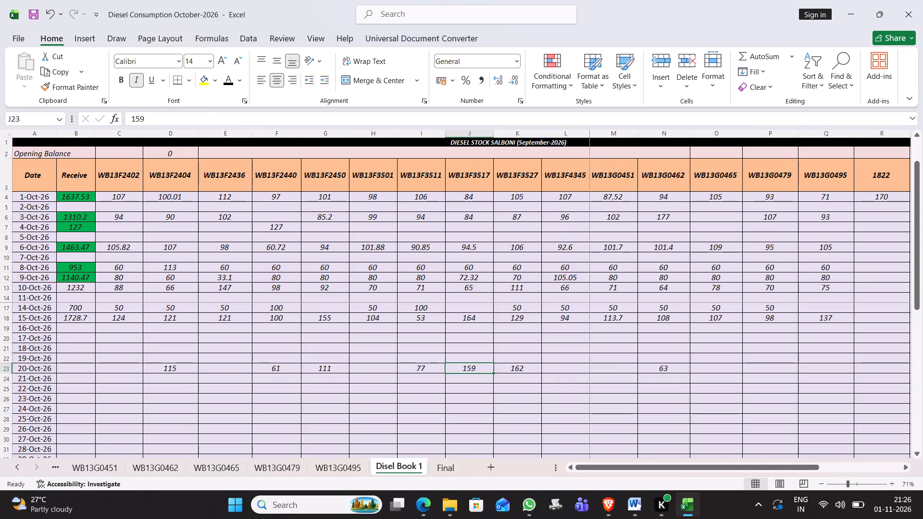
pyautogui.press('Right')
pyautogui.press('Right')
pyautogui.press('Right')
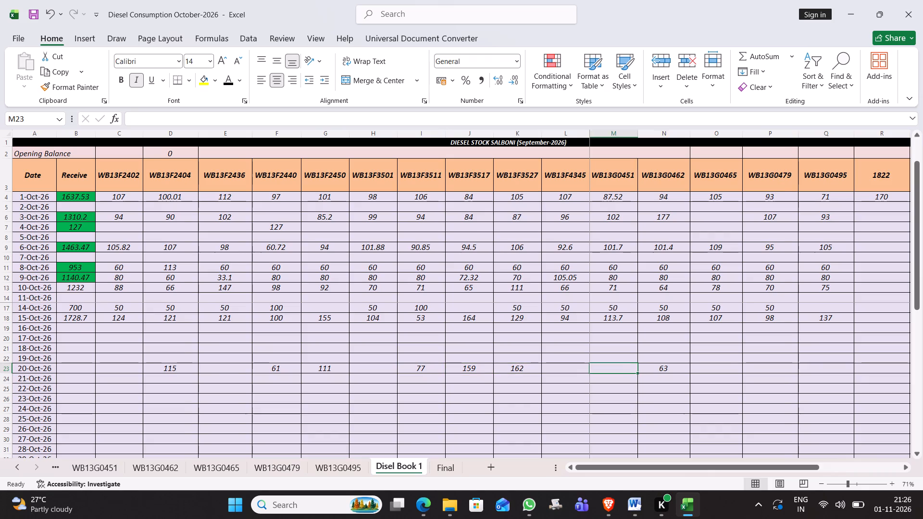
pyautogui.press('Right')
pyautogui.press('Right')
pyautogui.press('Right')
pyautogui.press('Left')
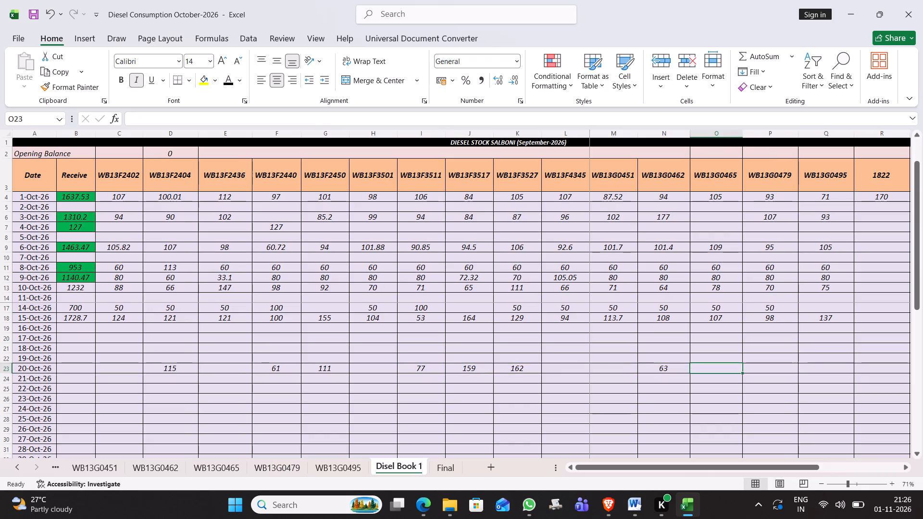
pyautogui.write('11')
pyautogui.press('3')
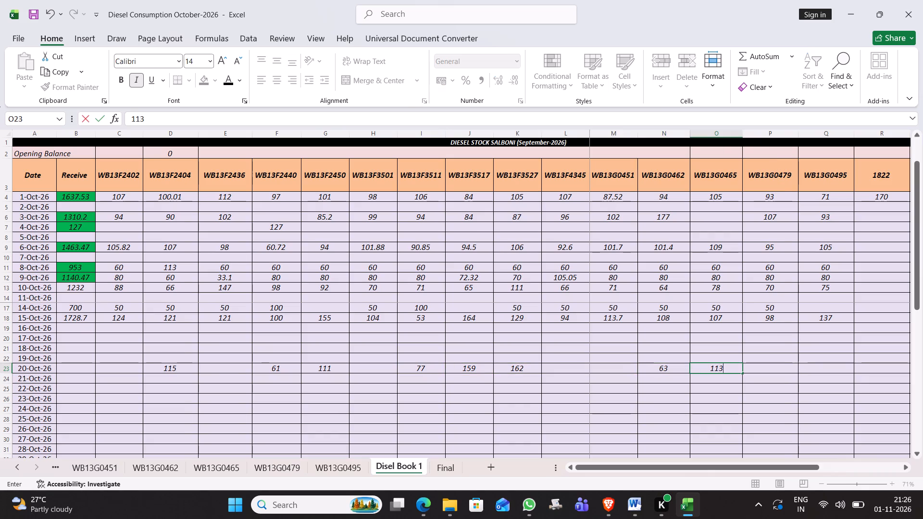
pyautogui.press('Right')
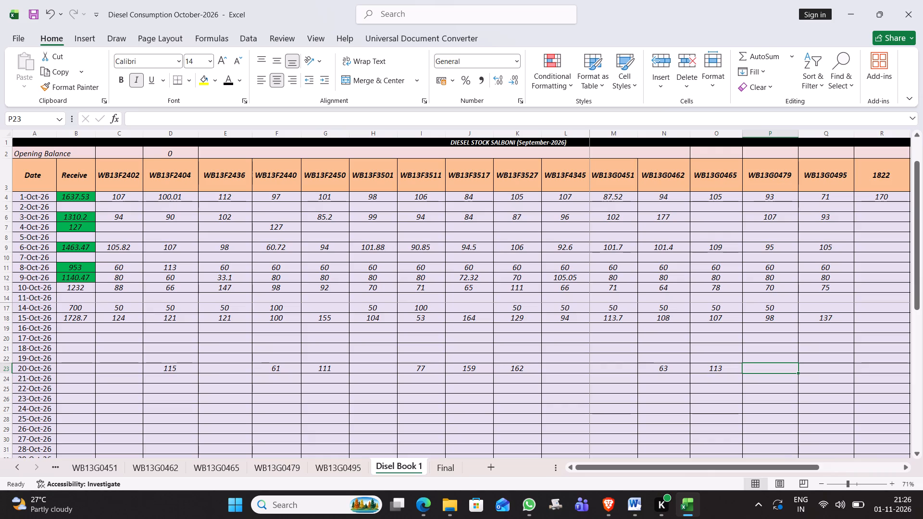
pyautogui.press('Left')
pyautogui.press('Left')
pyautogui.press('Left')
pyautogui.press('Left')
pyautogui.press('Left')
pyautogui.press('Left')
pyautogui.press('Left')
pyautogui.press('Left')
pyautogui.press('Left')
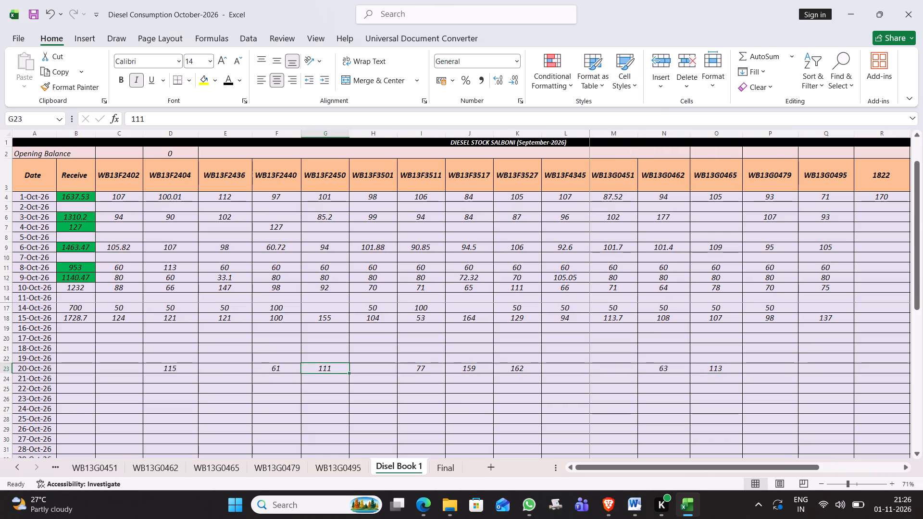
pyautogui.press('Left')
pyautogui.press('Left')
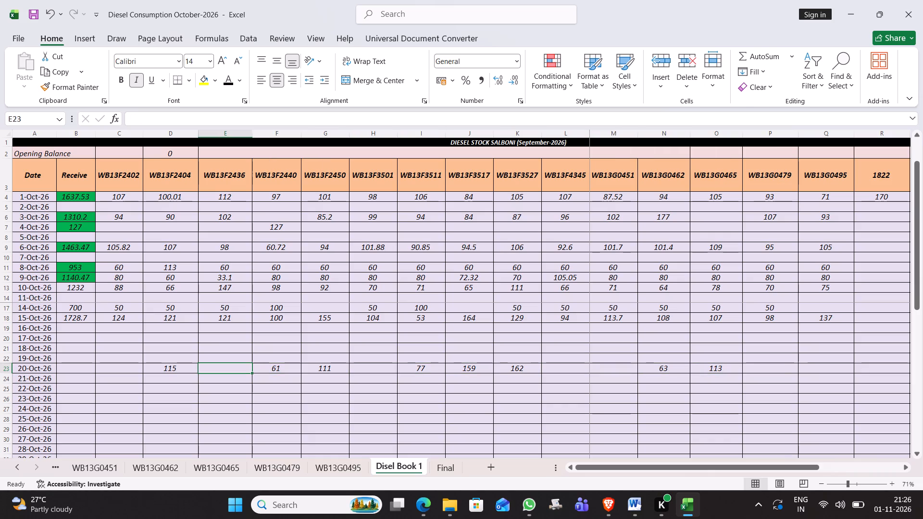
pyautogui.write('157')
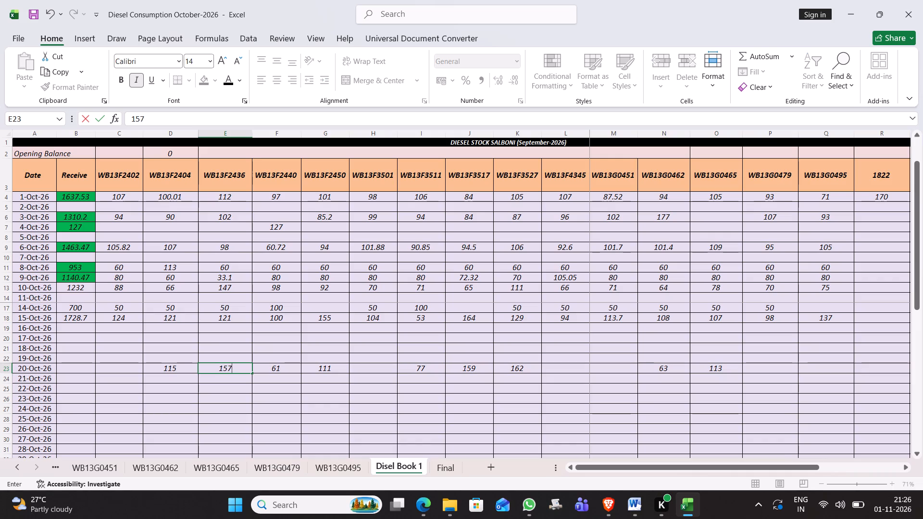
pyautogui.write('.7')
pyautogui.press('Return')
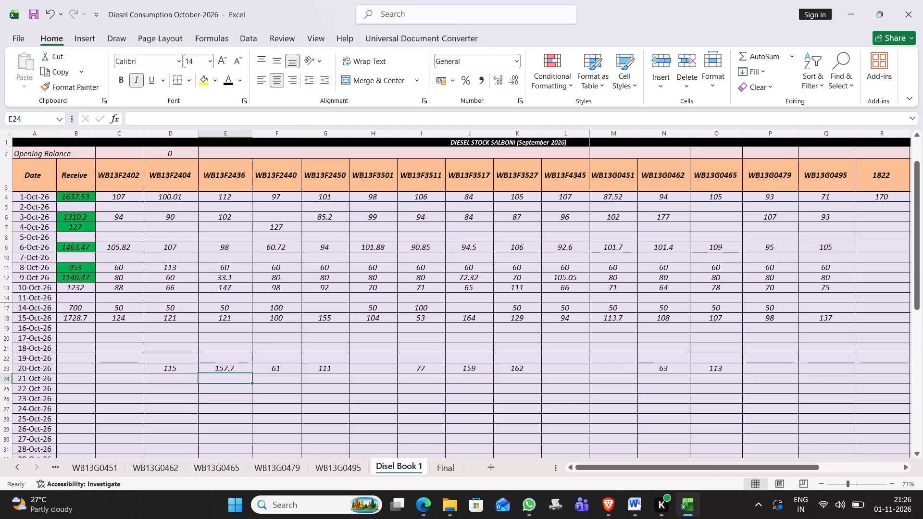
pyautogui.press('Up')
pyautogui.press('Right')
pyautogui.press('Right')
pyautogui.press('Right')
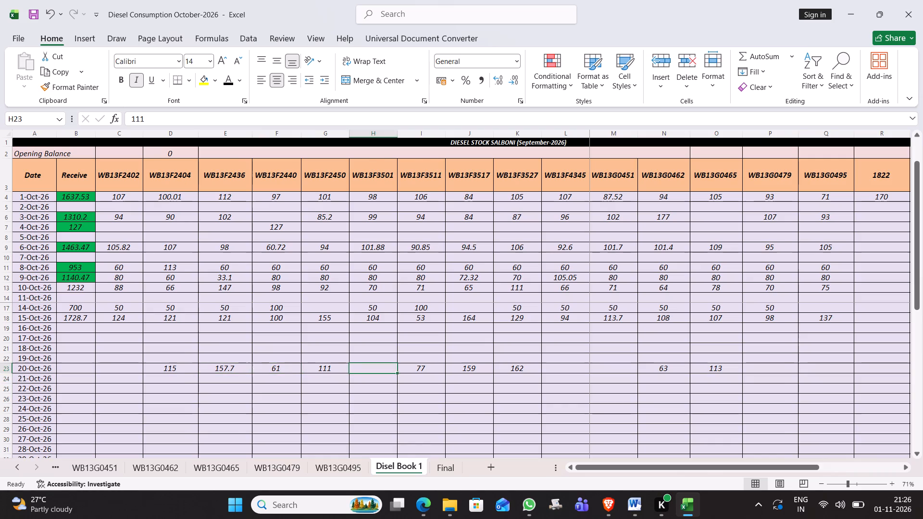
pyautogui.press('Right')
pyautogui.press('Right')
pyautogui.press('Right')
pyautogui.press('Right')
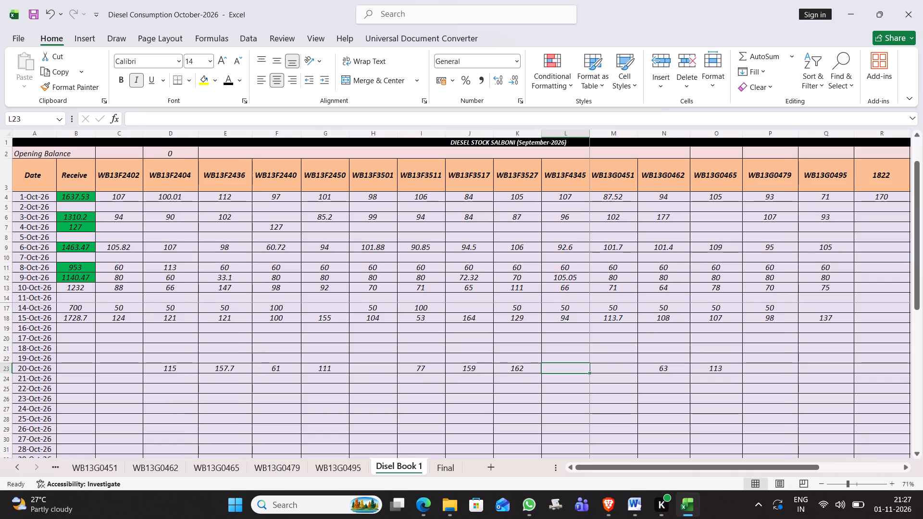
pyautogui.write('119')
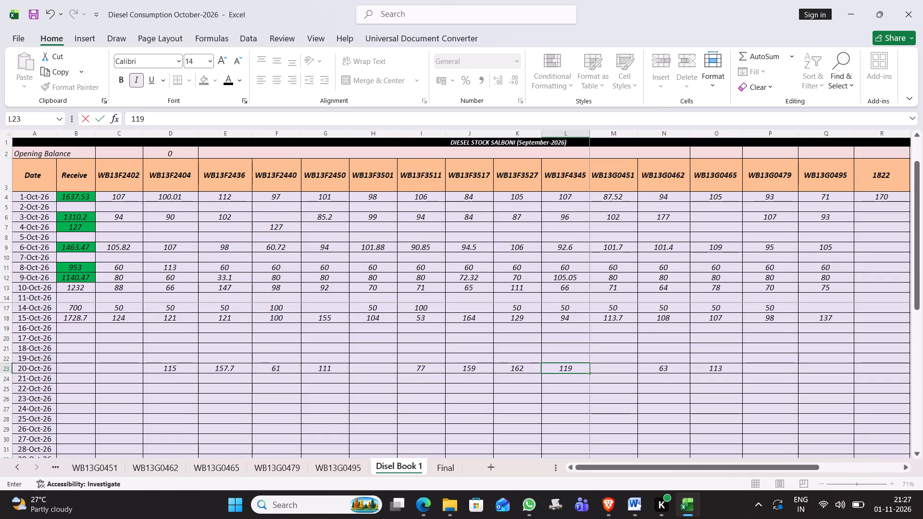
pyautogui.press('Return')
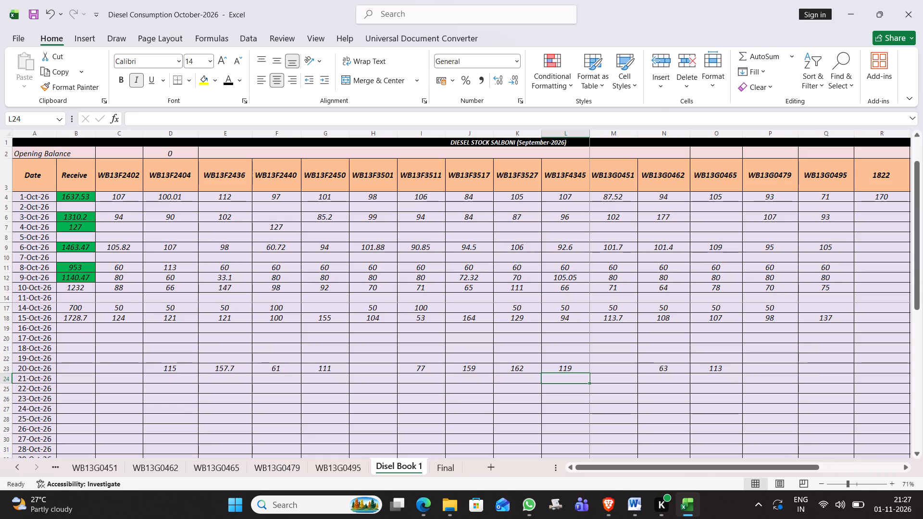
pyautogui.press('Up')
pyautogui.press('Left')
pyautogui.press('Left')
pyautogui.press('Left')
pyautogui.press('Left')
pyautogui.press('Left')
pyautogui.press('Left')
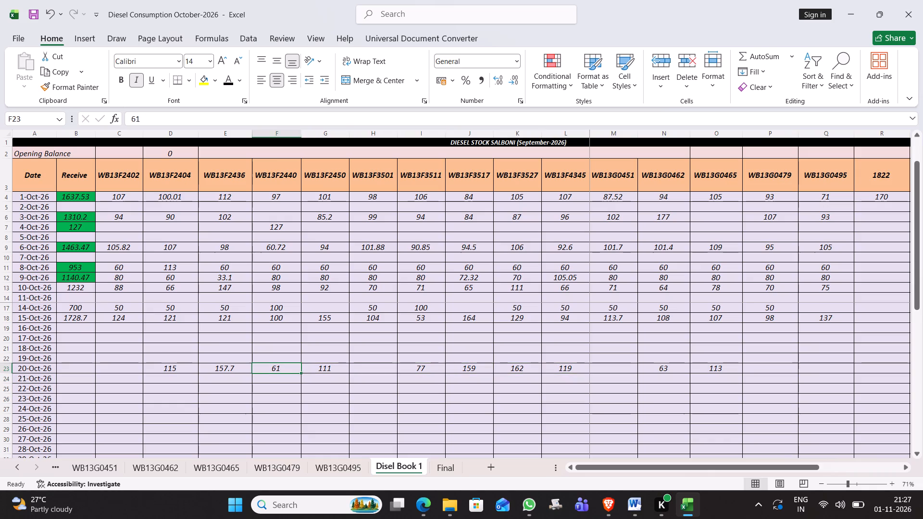
pyautogui.press('Left')
pyautogui.press('Left')
pyautogui.press('Left')
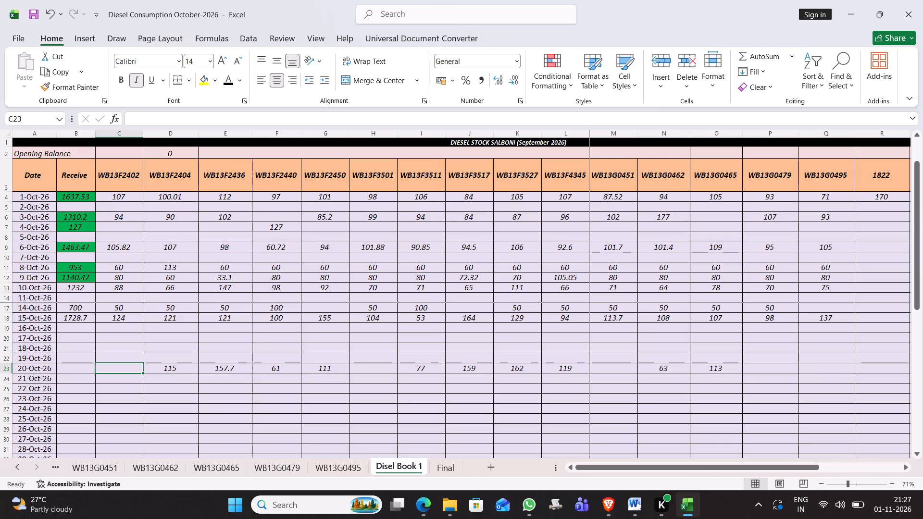
pyautogui.write('131')
pyautogui.press('Right')
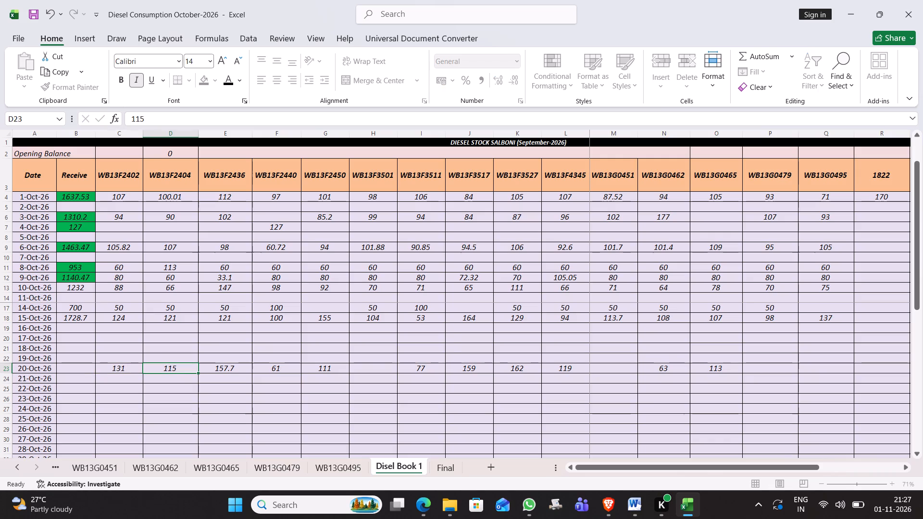
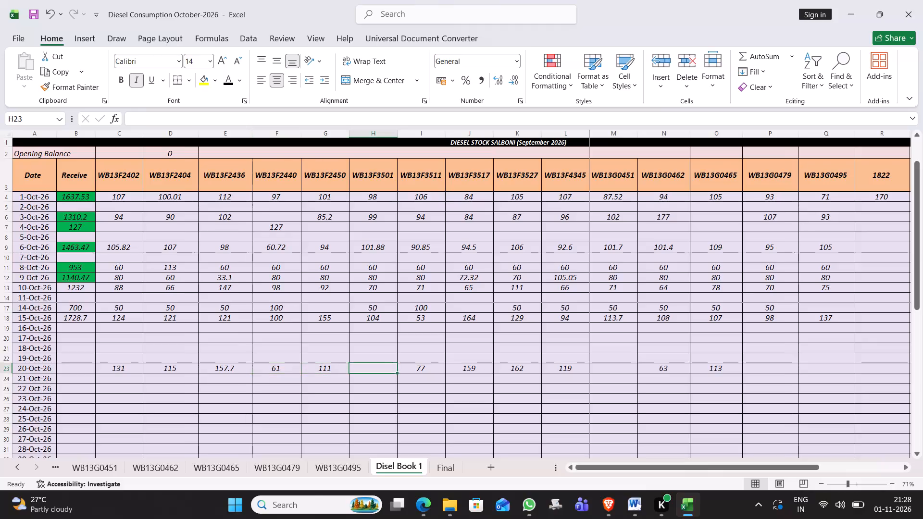
pyautogui.press('Right')
pyautogui.press('Right')
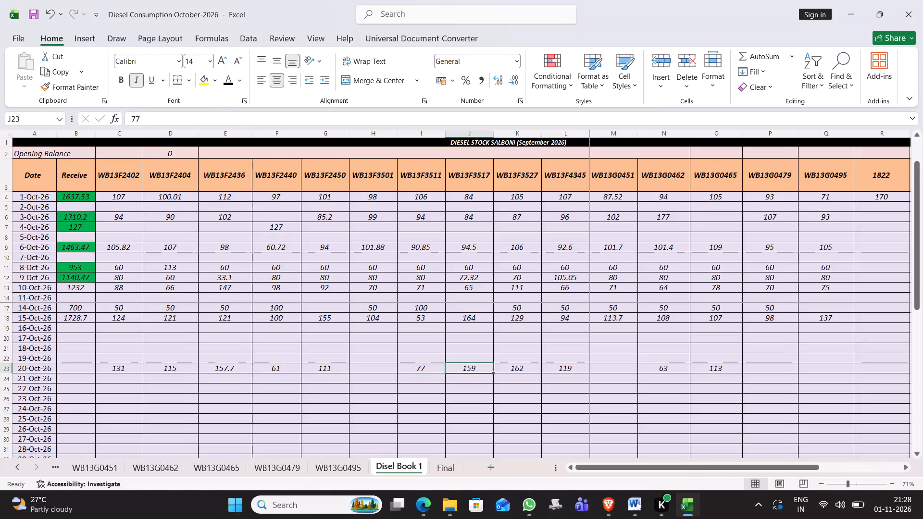
pyautogui.press('Right')
pyautogui.press('Right')
pyautogui.press('Right')
pyautogui.press('Right')
pyautogui.press('Right')
pyautogui.press('Right')
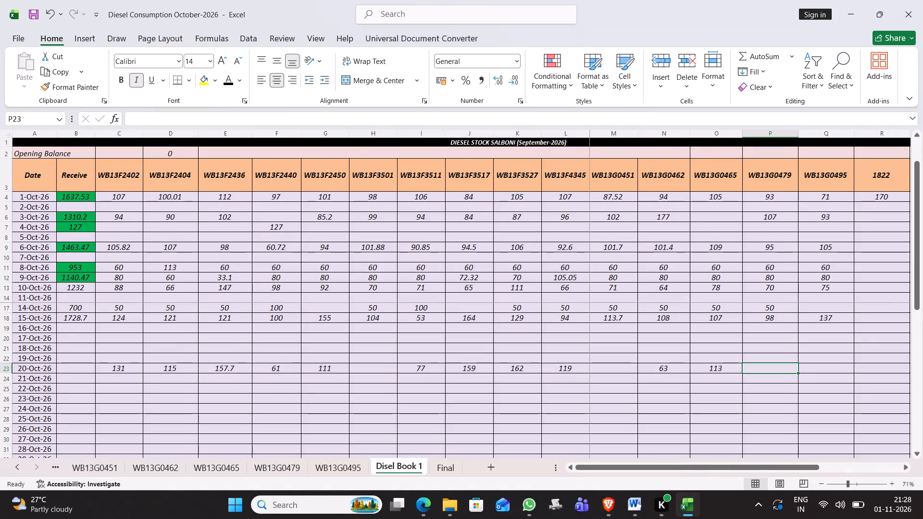
pyautogui.write('74')
pyautogui.press('Right')
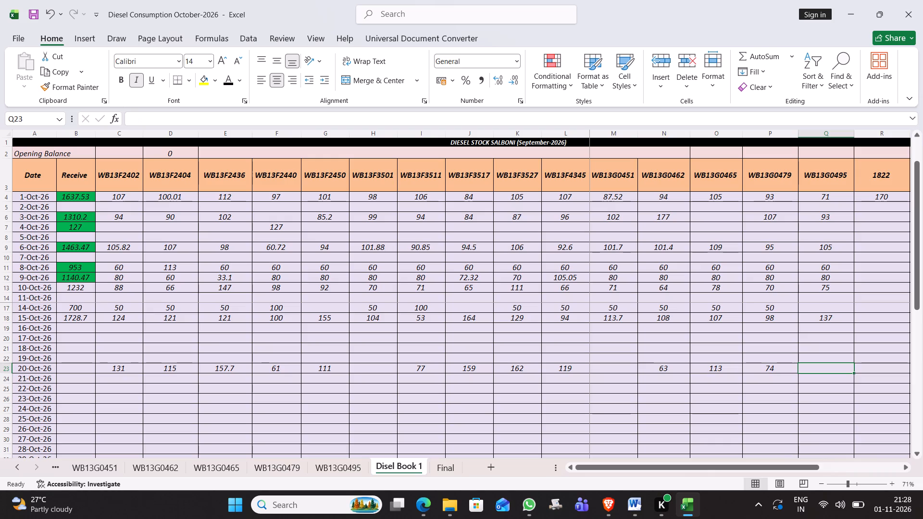
pyautogui.press('Left')
pyautogui.press('Left')
pyautogui.press('Left')
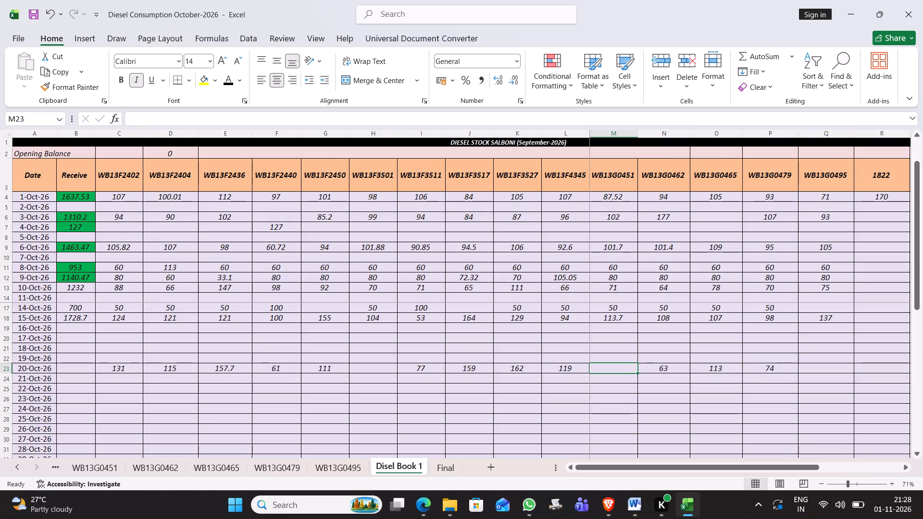
pyautogui.write('86')
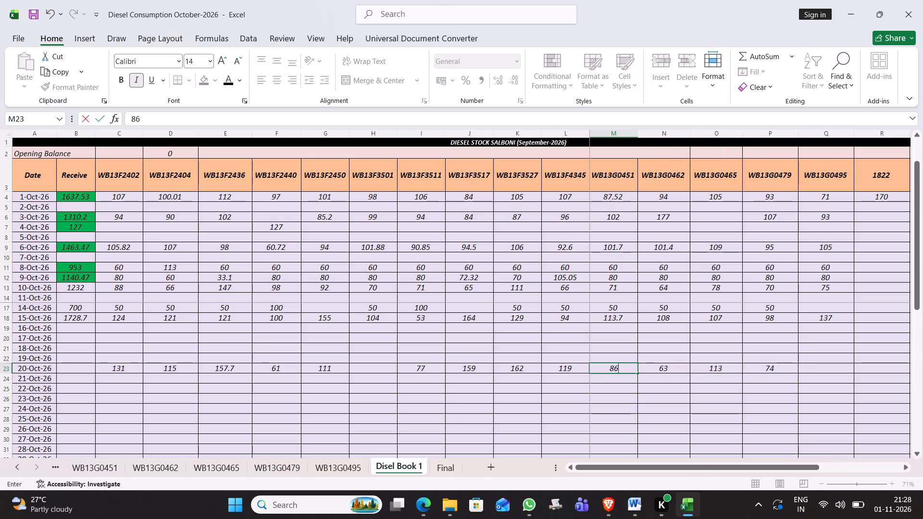
pyautogui.press('Return')
pyautogui.press('Up')
pyautogui.press('Left')
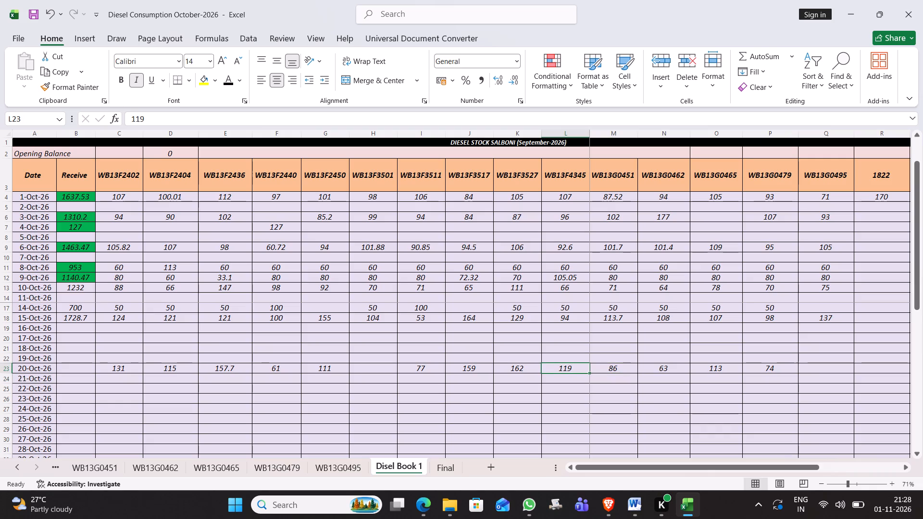
pyautogui.press('Right')
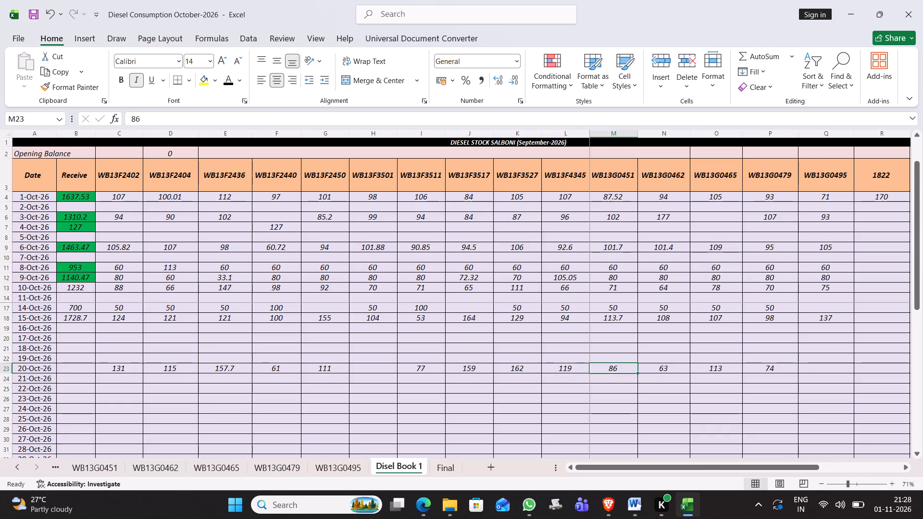
pyautogui.press('Right')
pyautogui.press('Right')
pyautogui.press('Right')
pyautogui.press('Right')
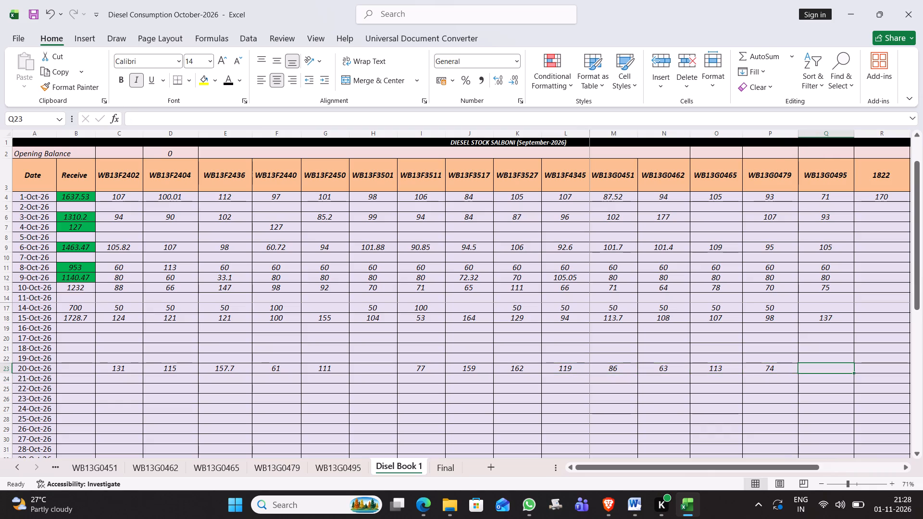
pyautogui.write('128')
pyautogui.write('.6')
pyautogui.press('Return')
pyautogui.press('Up')
pyautogui.press('Left')
pyautogui.press('Left')
pyautogui.press('Left')
pyautogui.press('Left')
pyautogui.press('Left')
pyautogui.press('Left')
pyautogui.press('Left')
pyautogui.press('Left')
pyautogui.press('Left')
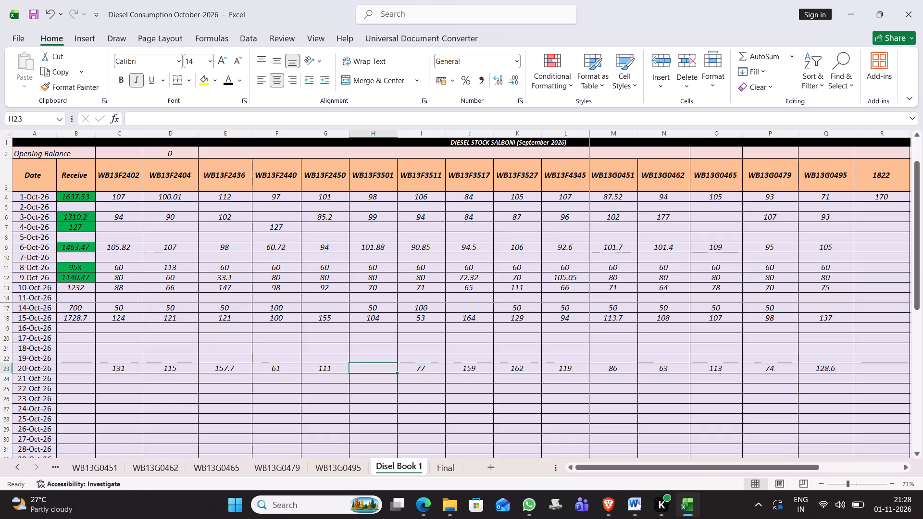
pyautogui.write('132')
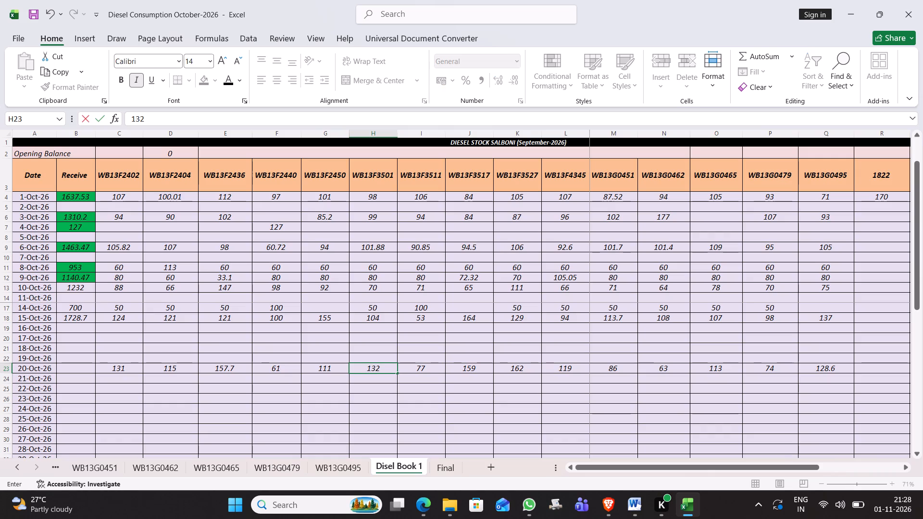
pyautogui.write('.36')
pyautogui.press('Return')
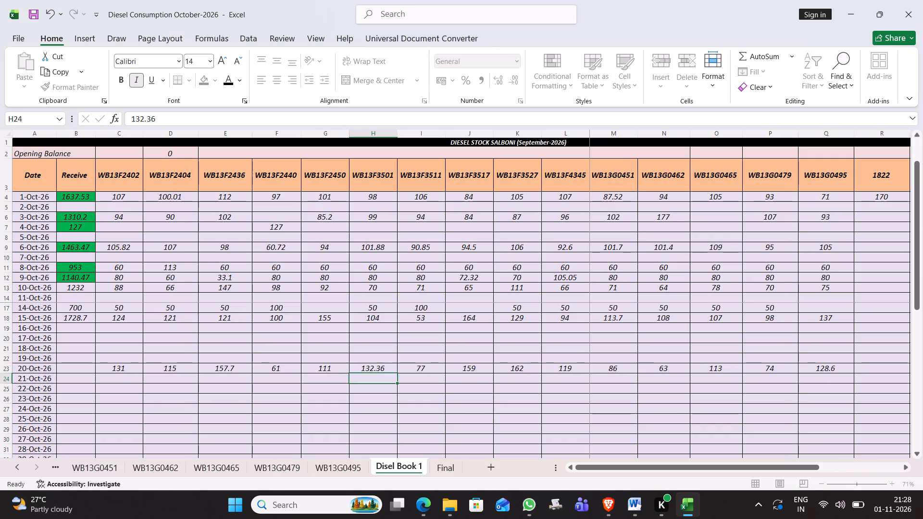
# Check the total day consumption calculated for the 20-Oct-26 row.
pyautogui.press('Up')
pyautogui.press('Right')
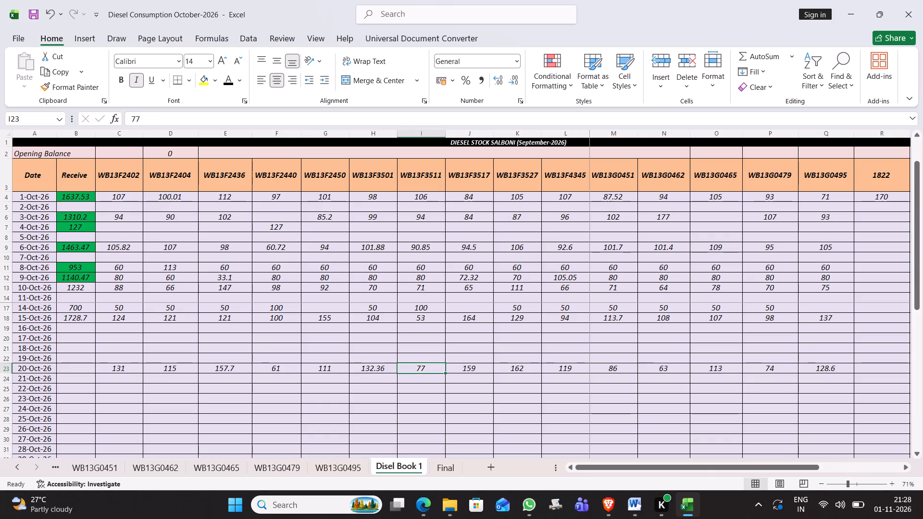
pyautogui.press('Right')
pyautogui.press('Right')
pyautogui.press('Right')
pyautogui.press('Right')
pyautogui.press('Right')
pyautogui.press('Right')
pyautogui.press('Right')
pyautogui.press('Right')
pyautogui.press('Right')
pyautogui.press('Right')
pyautogui.press('Right')
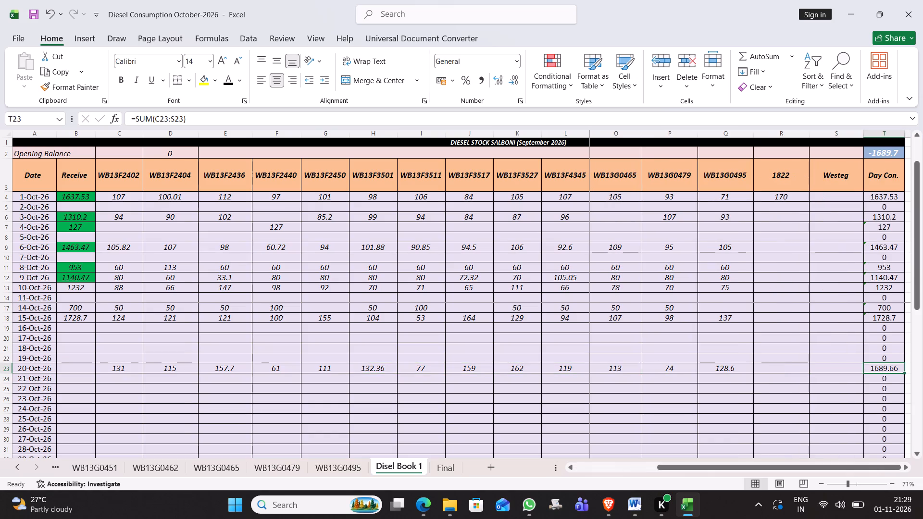
# On the 20-Oct-26 row, enter 1689.66 as the received diesel quantity.
pyautogui.press('Left')
pyautogui.press('Left')
pyautogui.press('Left')
pyautogui.press('Left')
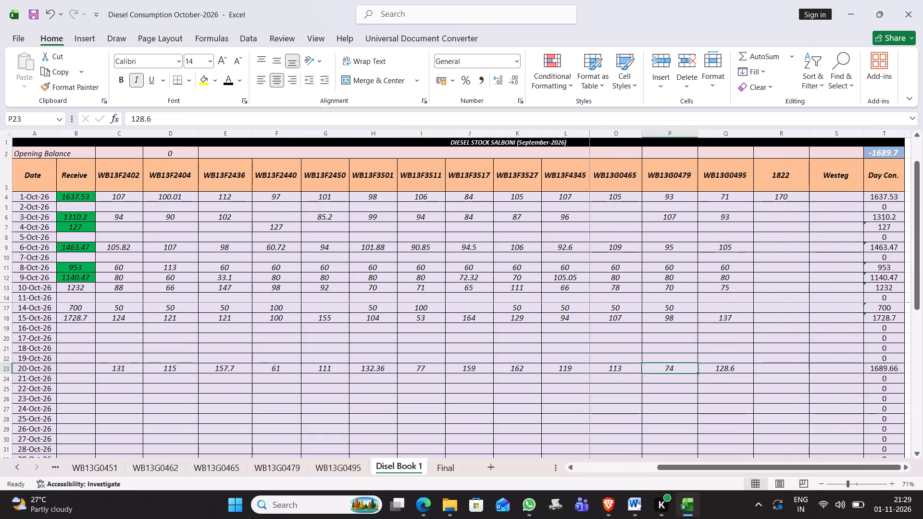
pyautogui.press('Left')
pyautogui.press('Left')
pyautogui.press('Left')
pyautogui.press('Left')
pyautogui.press('Left')
pyautogui.press('Left')
pyautogui.press('Left')
pyautogui.press('Left')
pyautogui.press('Left')
pyautogui.press('Left')
pyautogui.press('Left')
pyautogui.press('Left')
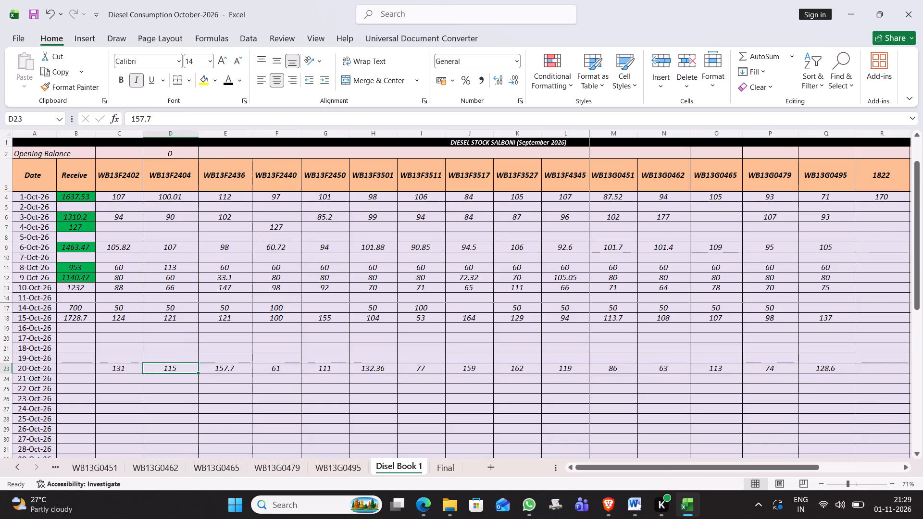
pyautogui.press('Left')
pyautogui.press('Left')
pyautogui.write('1689.66')
pyautogui.press('Return')
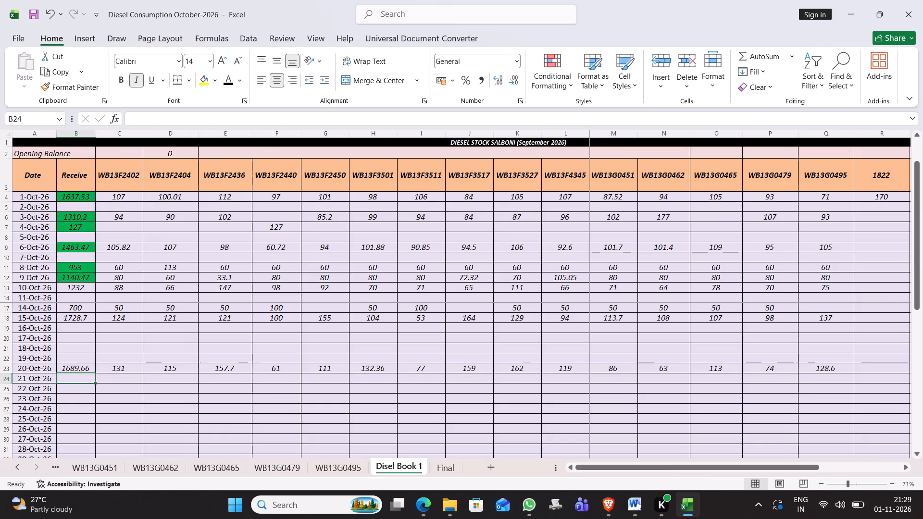
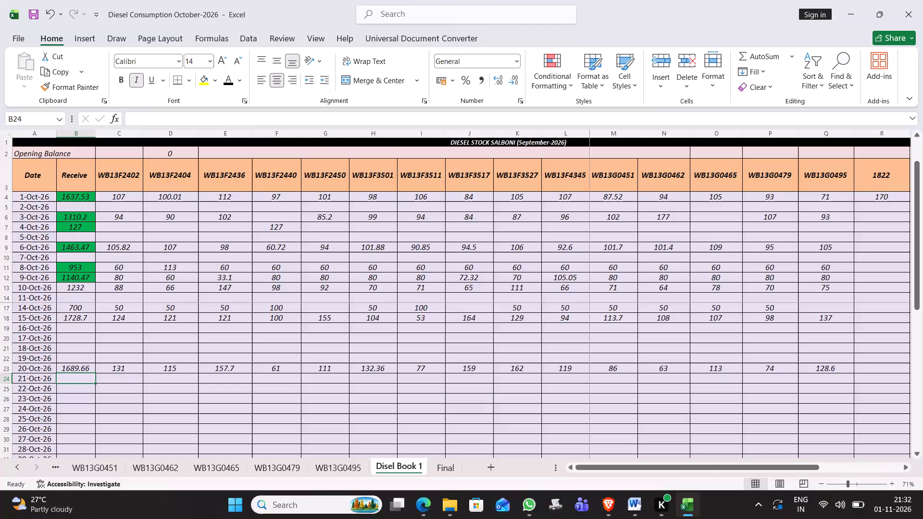
pyautogui.press('Down')
pyautogui.press('Down')
pyautogui.press('Down')
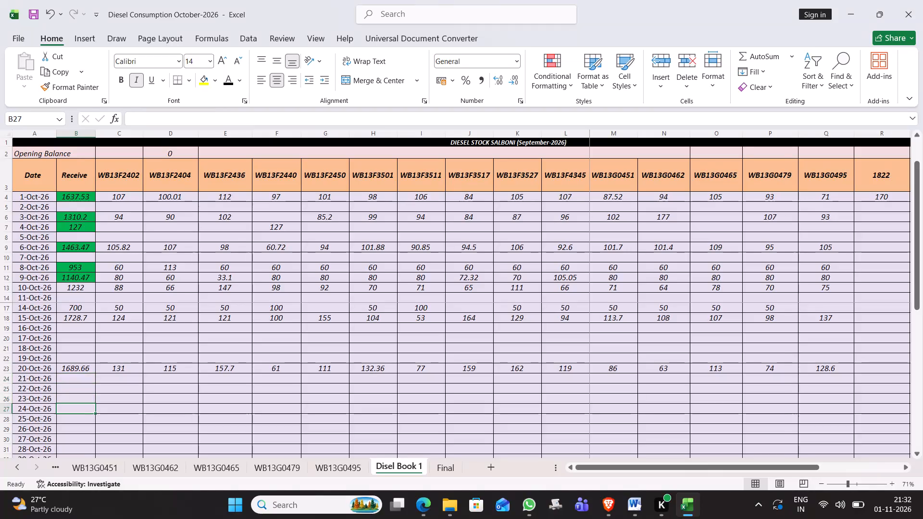
pyautogui.press('Right')
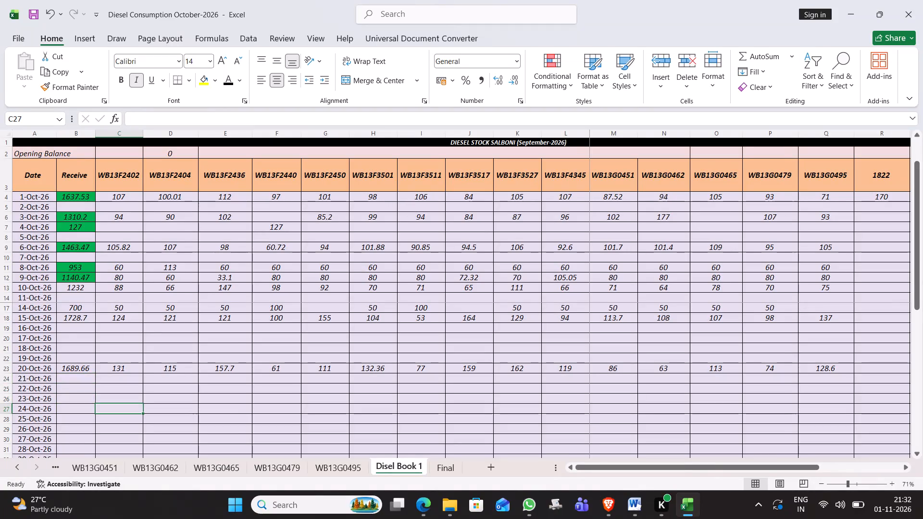
pyautogui.press('Right')
pyautogui.press('Right')
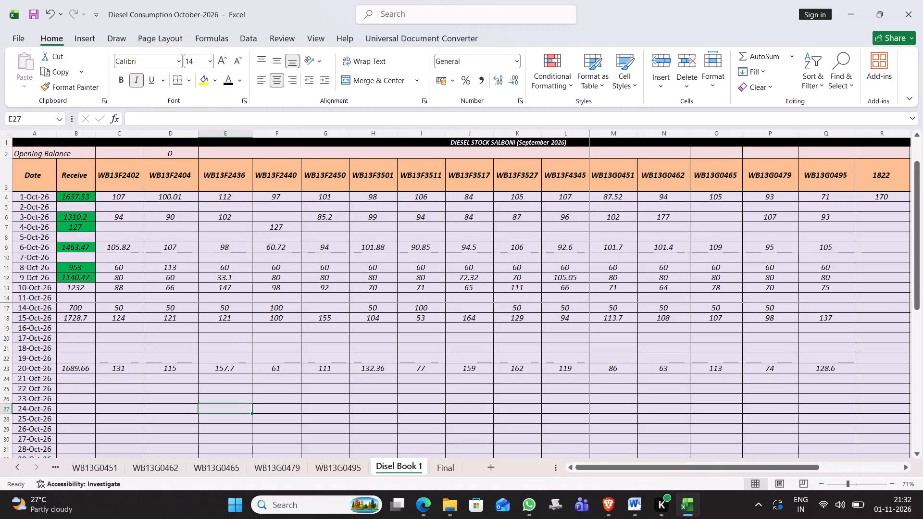
pyautogui.press('Right')
pyautogui.press('Right')
pyautogui.press('Right')
pyautogui.press('Right')
pyautogui.press('Right')
pyautogui.press('Right')
pyautogui.press('Right')
pyautogui.press('Right')
pyautogui.press('Right')
pyautogui.press('Right')
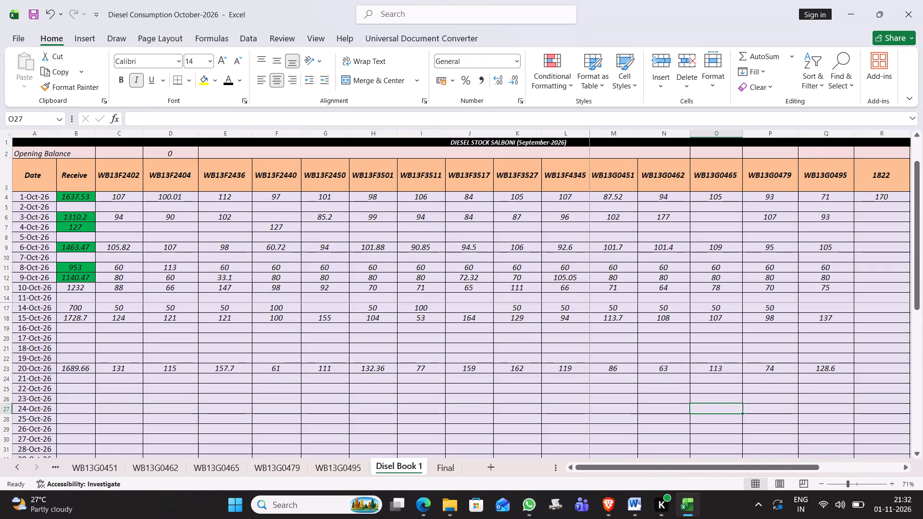
pyautogui.press('Right')
pyautogui.press('Right')
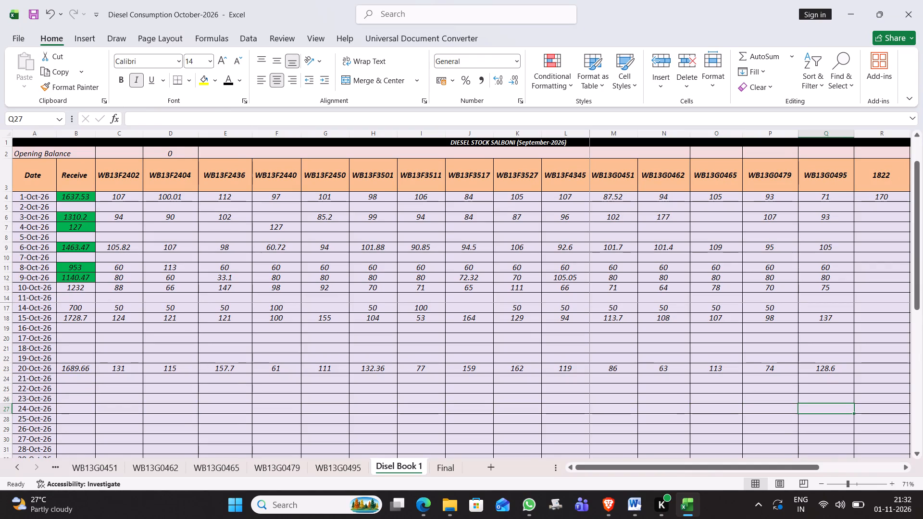
pyautogui.write('94.55')
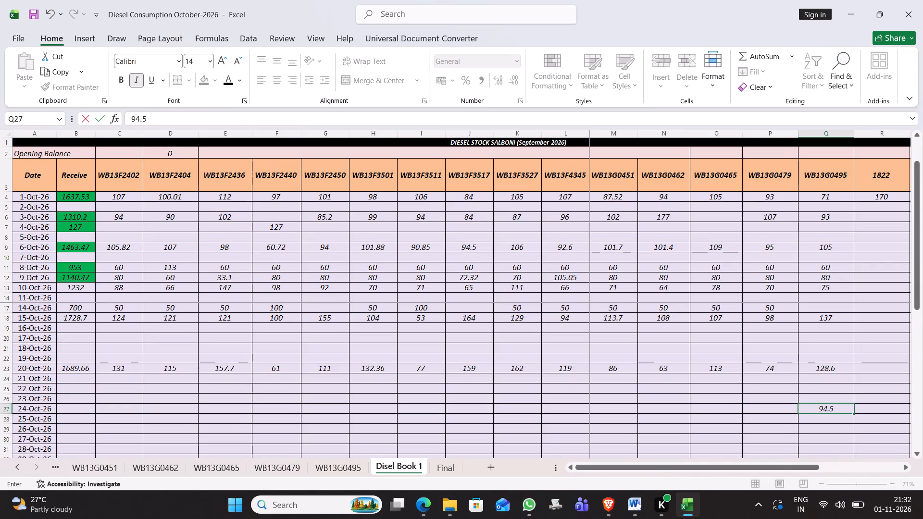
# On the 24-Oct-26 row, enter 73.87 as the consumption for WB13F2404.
pyautogui.press('Left')
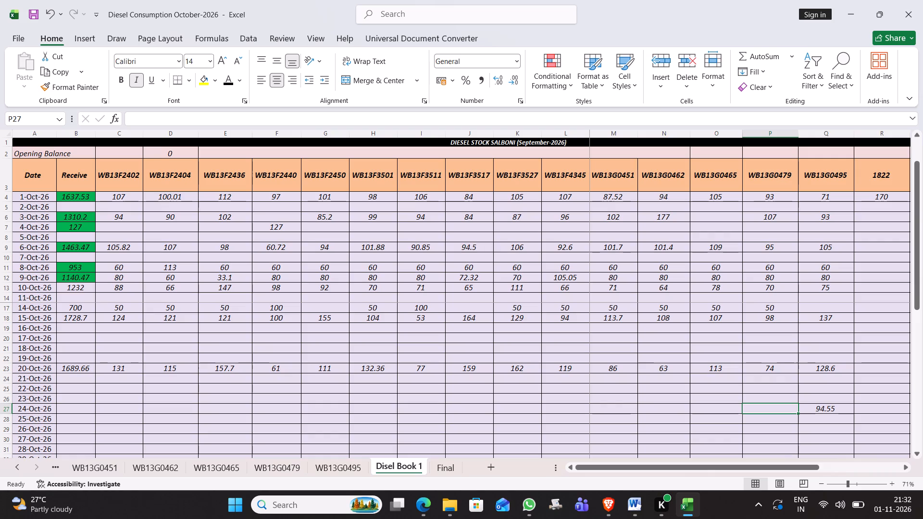
pyautogui.press('Left')
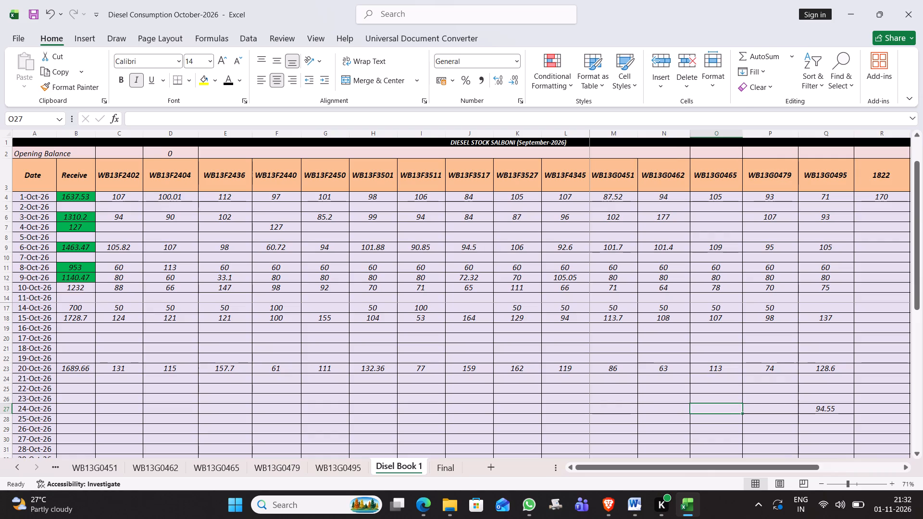
pyautogui.press('Left')
pyautogui.press('Left')
pyautogui.press('Left')
pyautogui.press('Left')
pyautogui.press('Left')
pyautogui.press('Left')
pyautogui.press('Left')
pyautogui.press('Left')
pyautogui.press('Left')
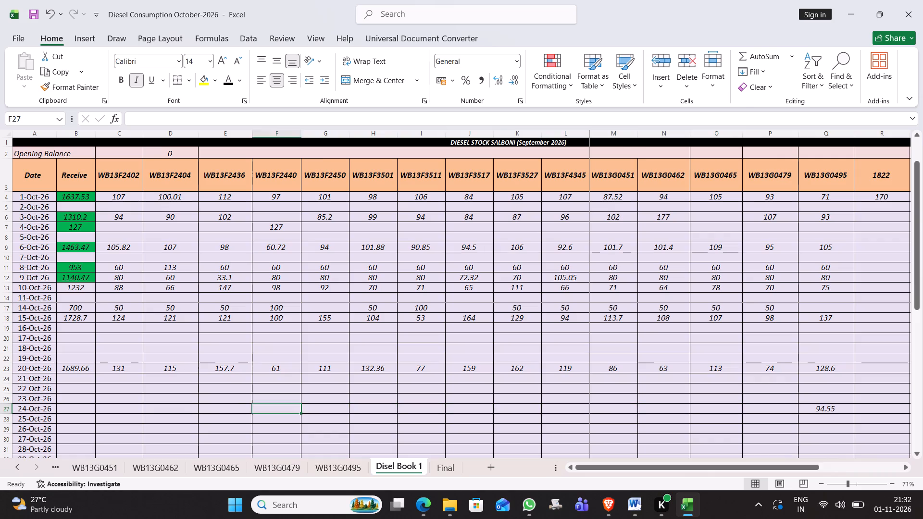
pyautogui.press('Left')
pyautogui.press('Left')
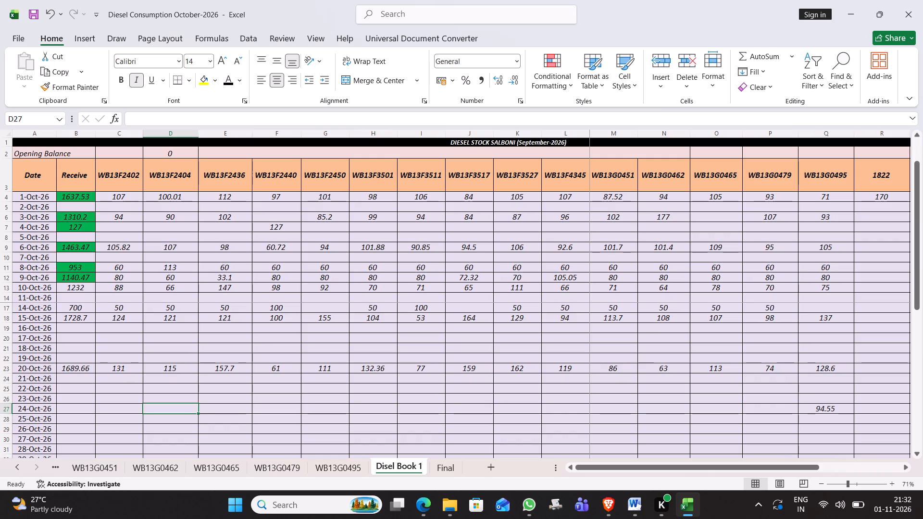
pyautogui.write('73.87')
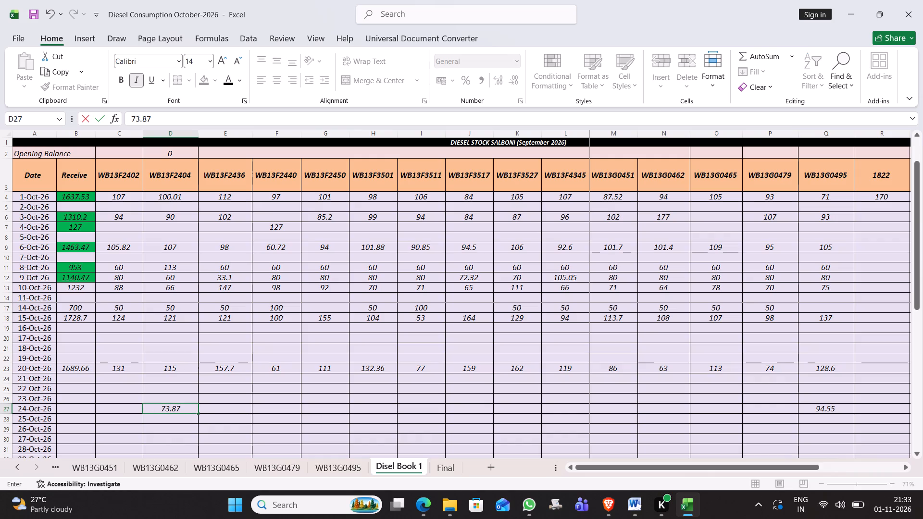
pyautogui.press('Return')
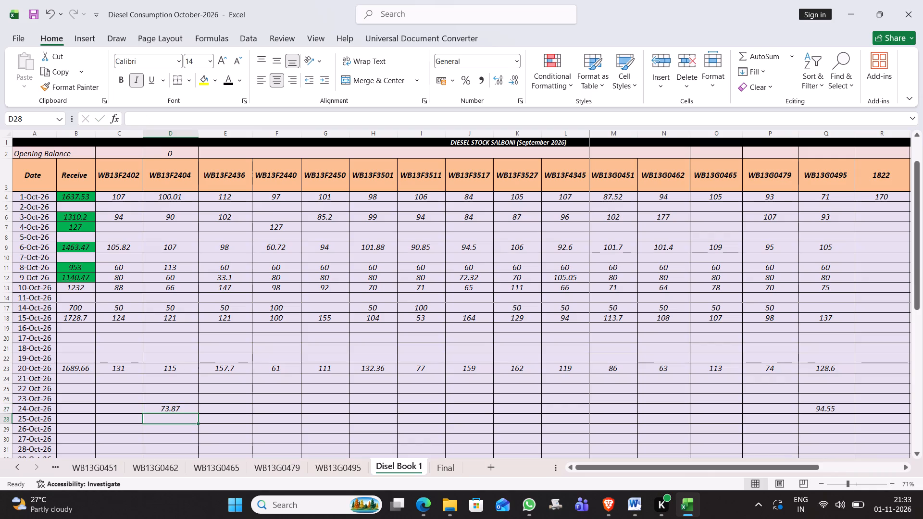
pyautogui.press('Up')
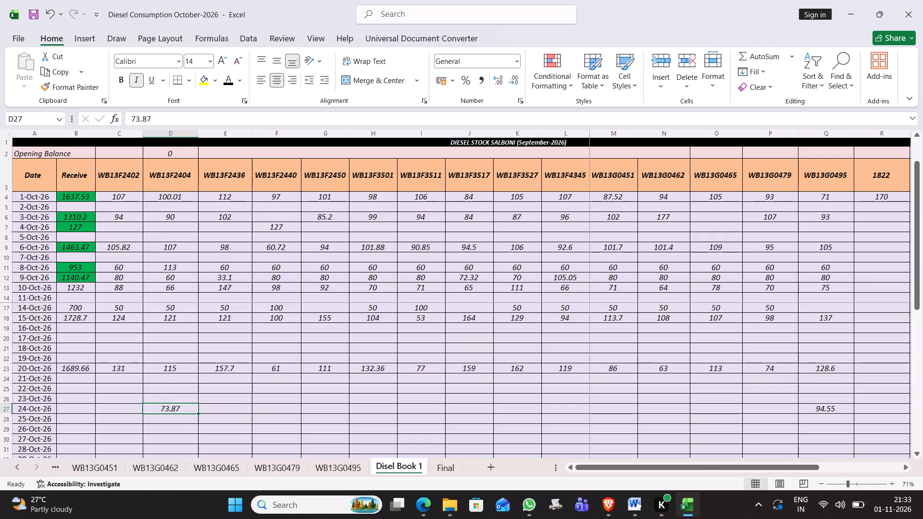
pyautogui.press('Right')
pyautogui.press('Right')
pyautogui.press('Right')
pyautogui.press('Right')
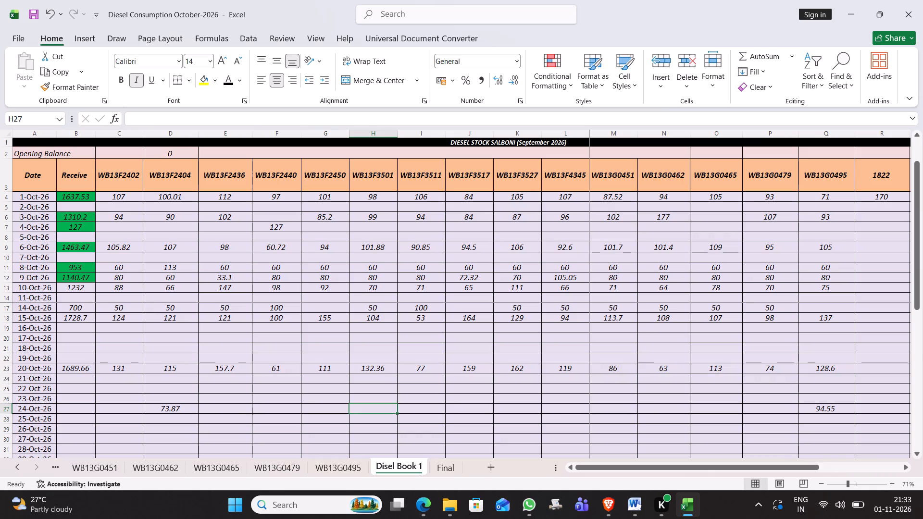
pyautogui.write('161')
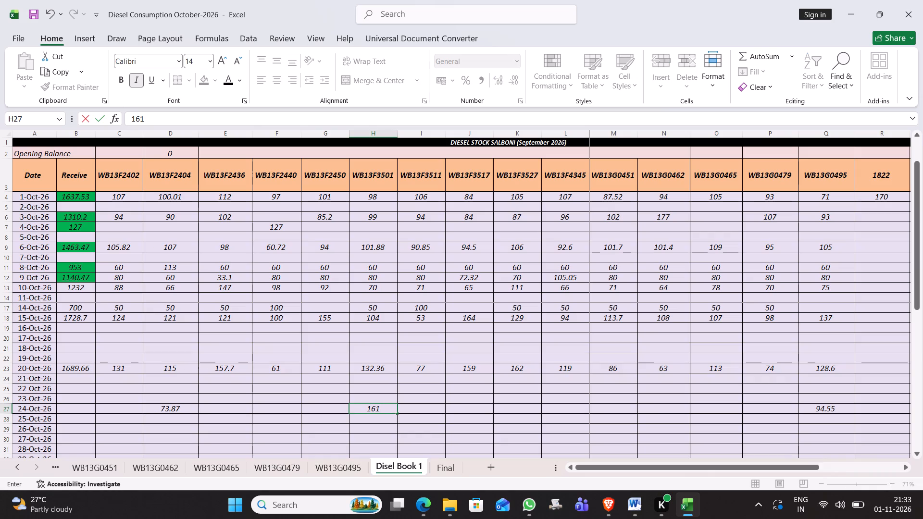
pyautogui.write('.79')
pyautogui.press('Right')
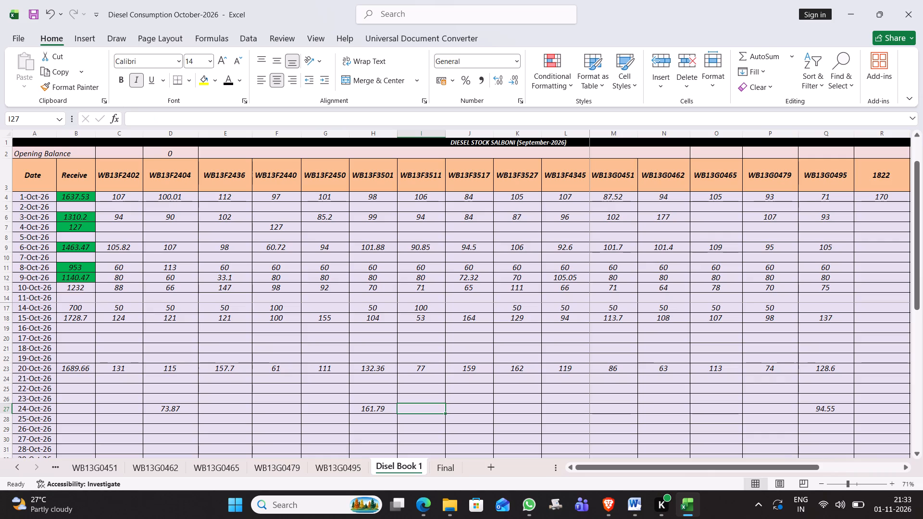
pyautogui.press('Left')
pyautogui.press('Left')
pyautogui.press('Left')
pyautogui.press('Left')
pyautogui.press('Left')
pyautogui.press('Down')
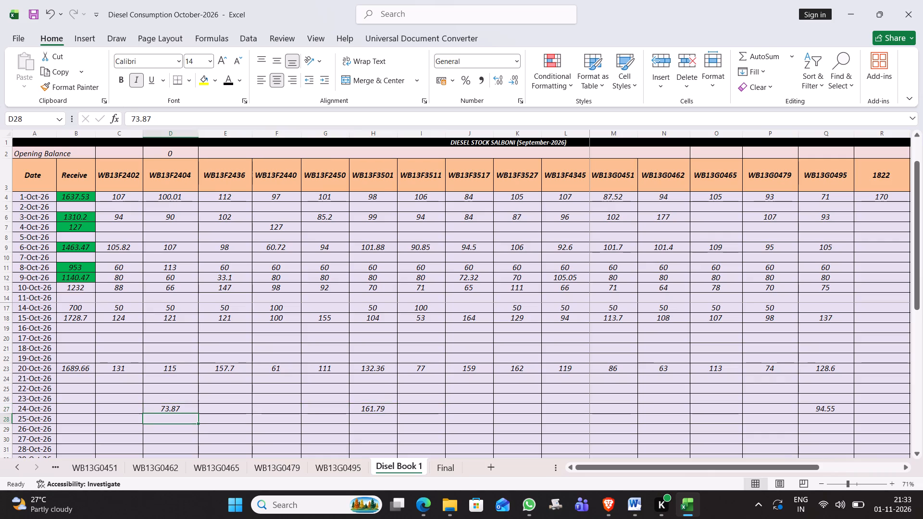
pyautogui.press('Right')
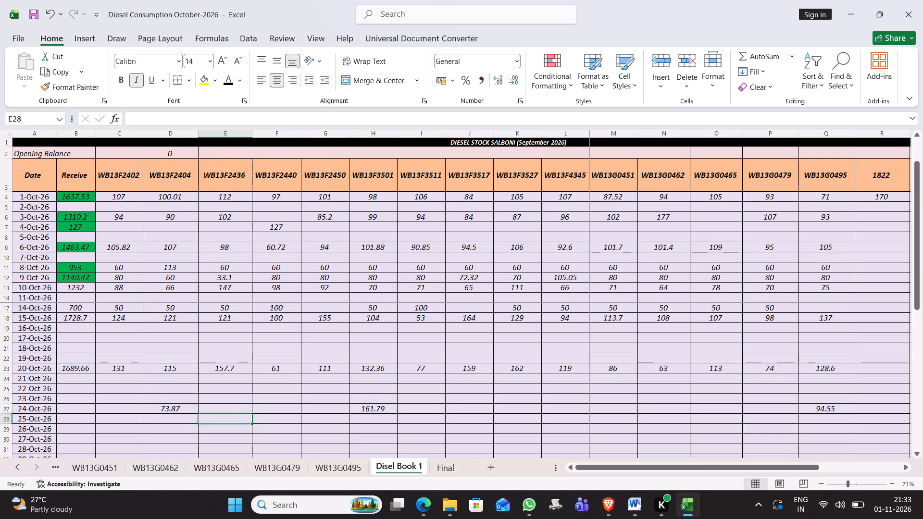
pyautogui.press('Up')
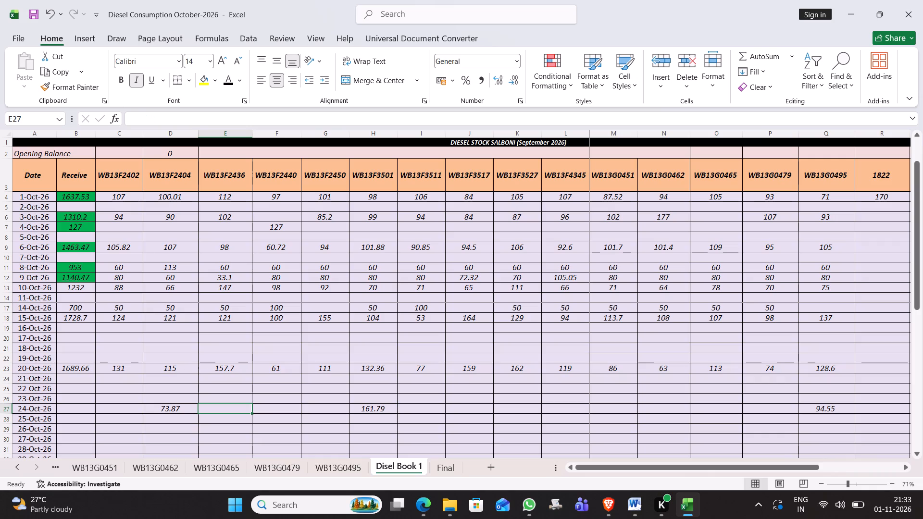
pyautogui.write('159')
pyautogui.press('Return')
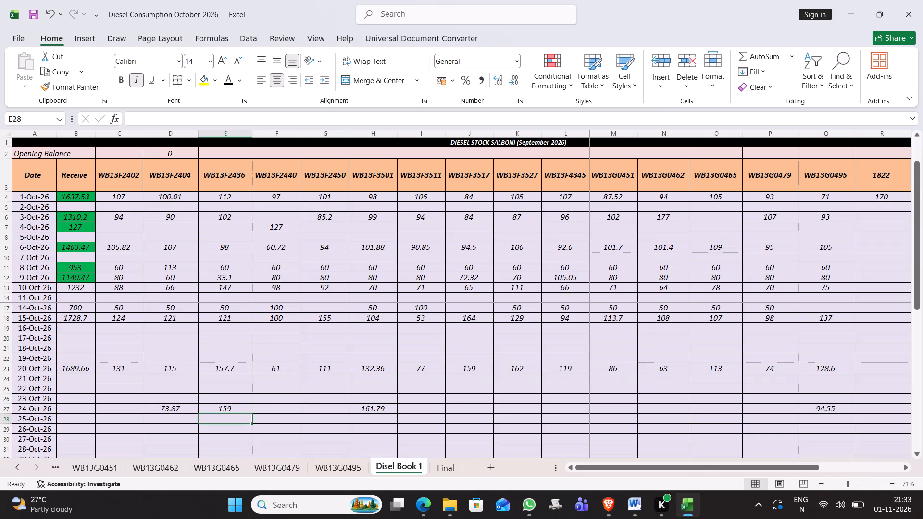
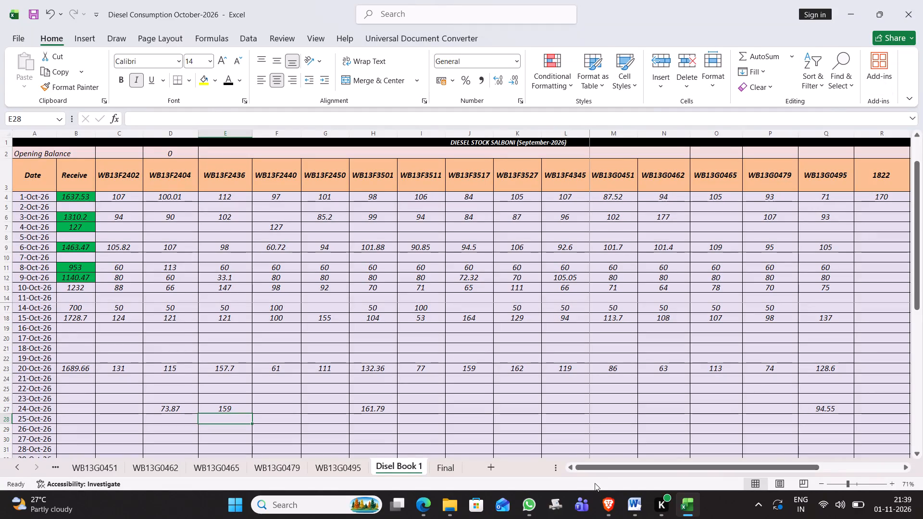
# Switch to the Brave browser and pause the Arijit Singh songs video playing on YouTube.
pyautogui.click(604, 466)
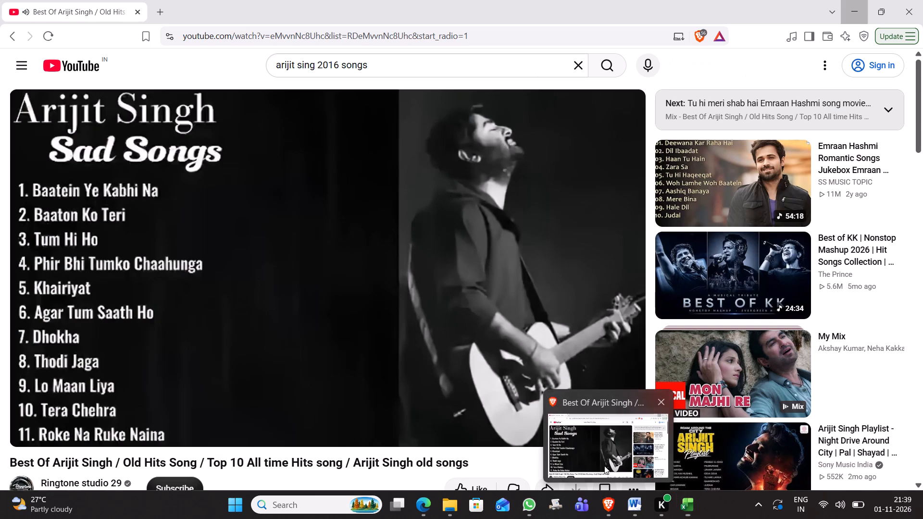
pyautogui.click(350, 298)
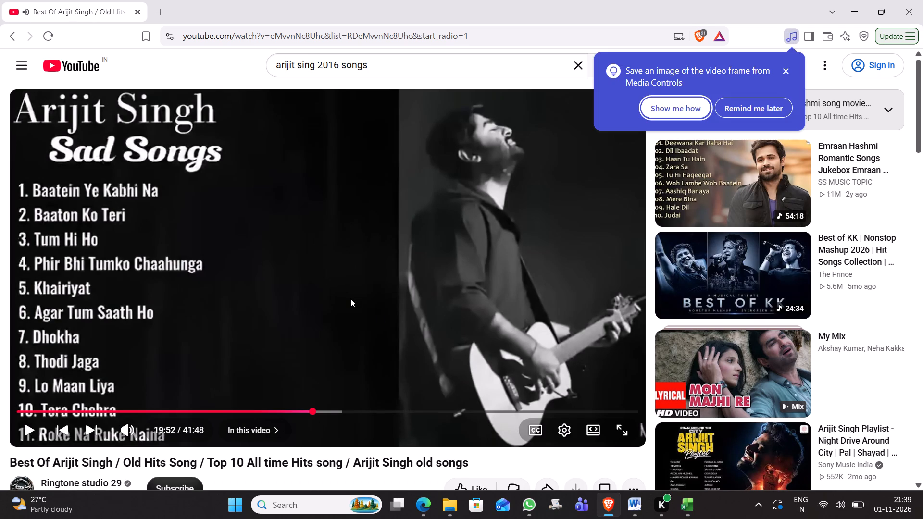